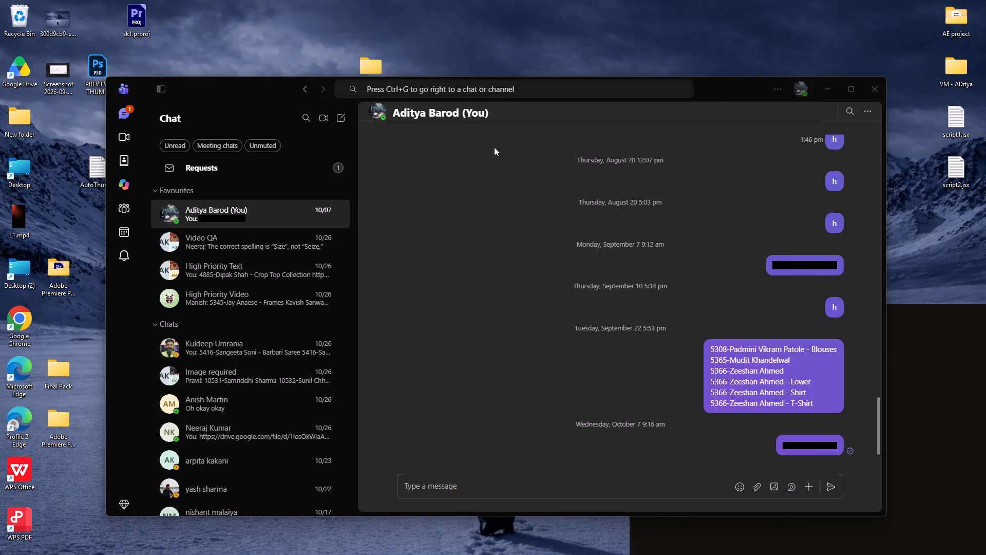
Switch to Chrome with the Aditya profile and open the first Video Editing Team bookmark and TEXT SHEET in separate tabs.
left_click(353, 326)
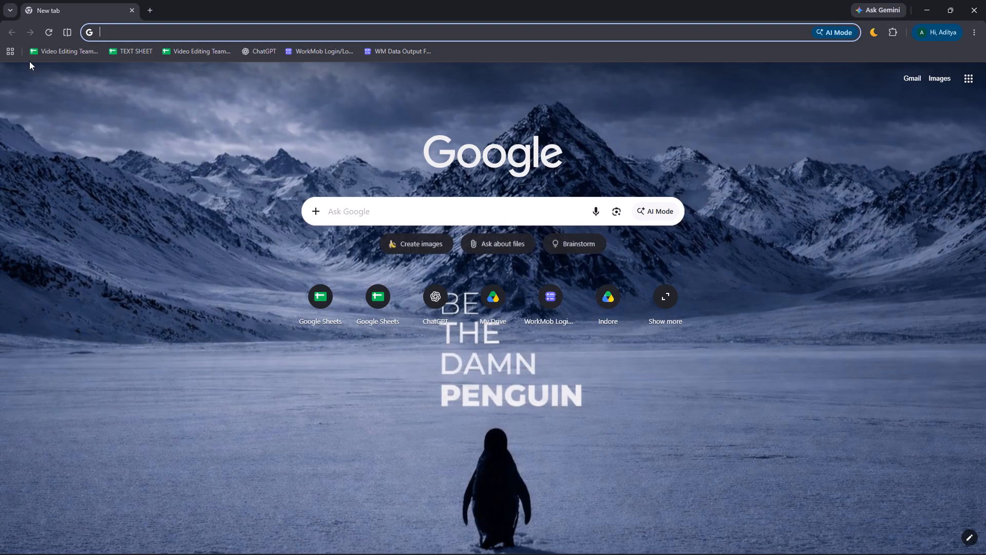
left_click(54, 53)
left_click(157, 10)
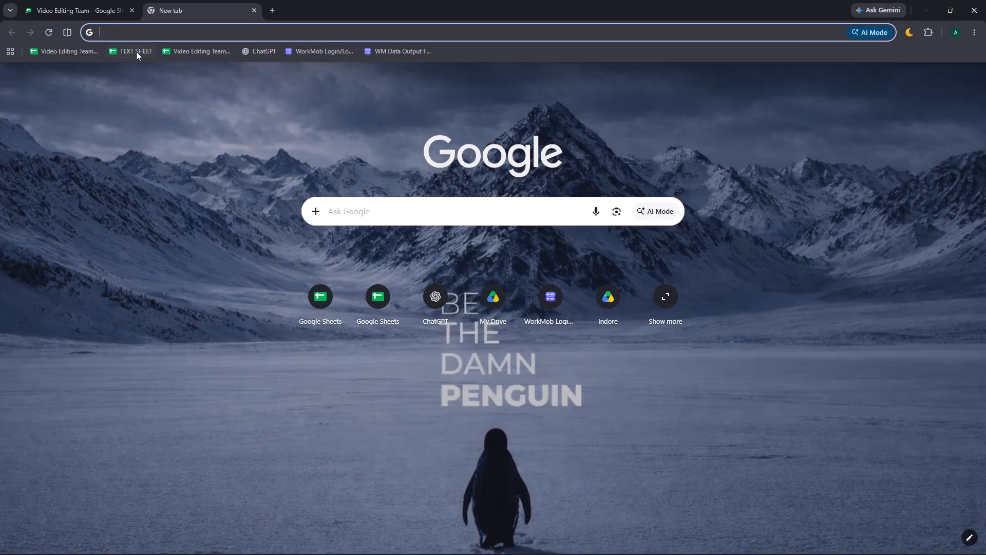
left_click(136, 51)
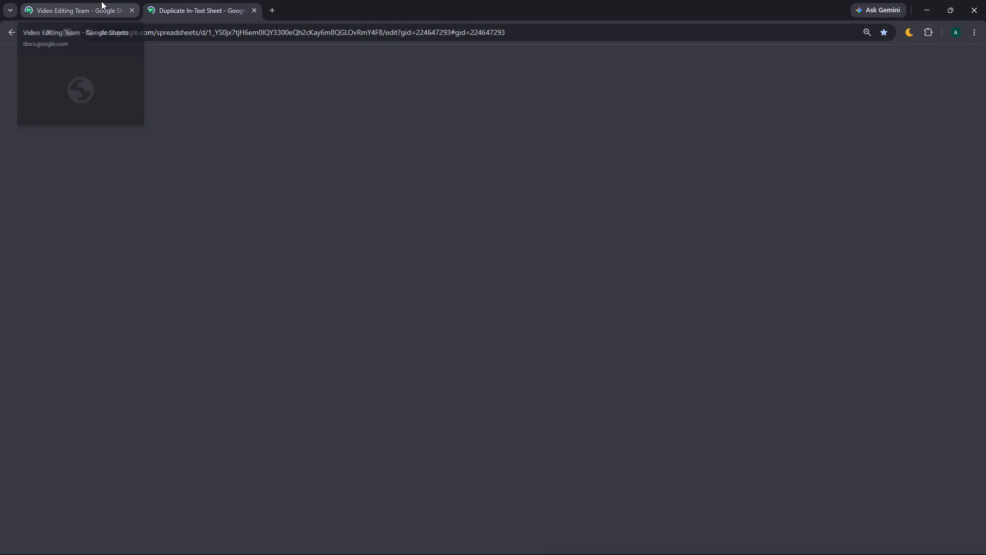
In the Video Editing Team spreadsheet, apply the Aditya filter view to the Market Promotion (Assignment) sheet.
left_click(101, 1)
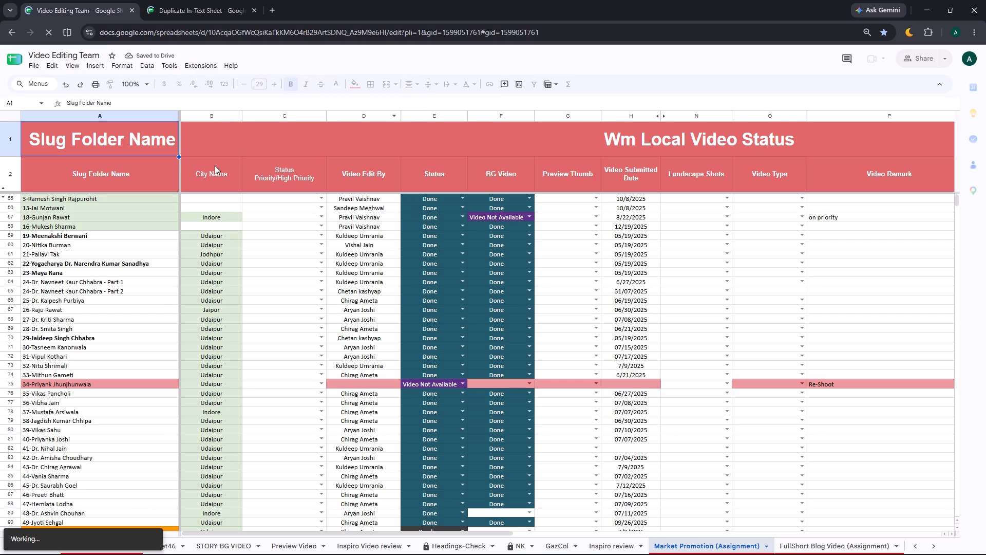
left_click(14, 173)
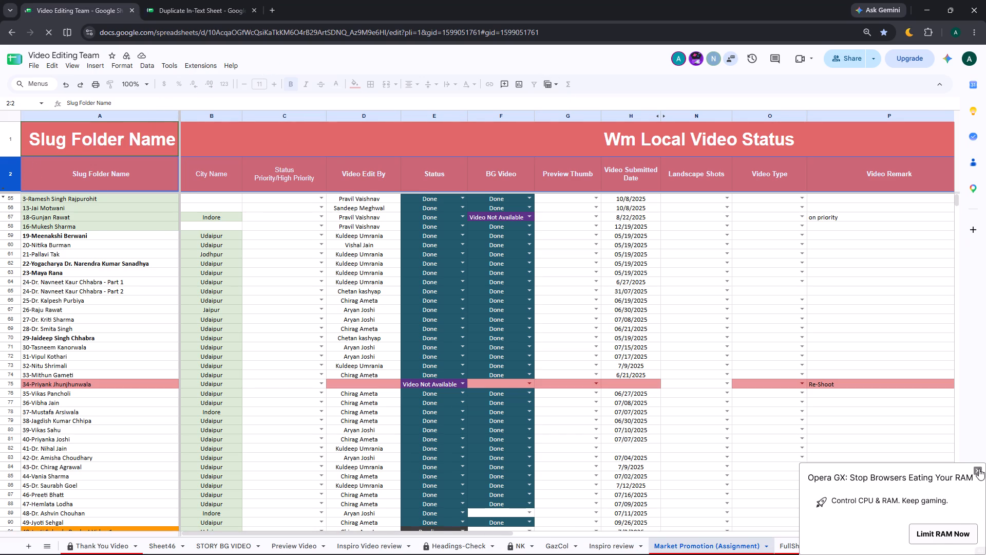
left_click(979, 469)
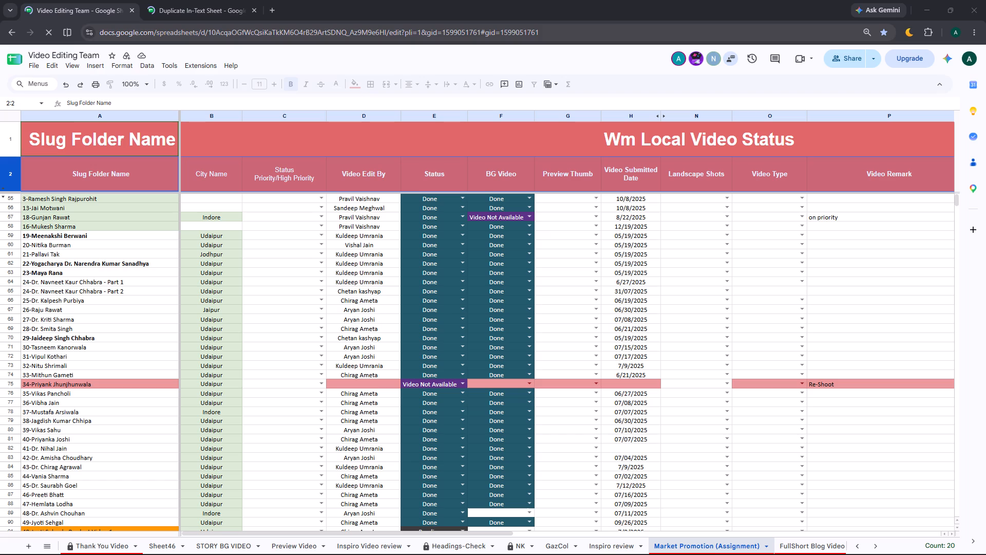
left_click(196, 0)
left_click(74, 0)
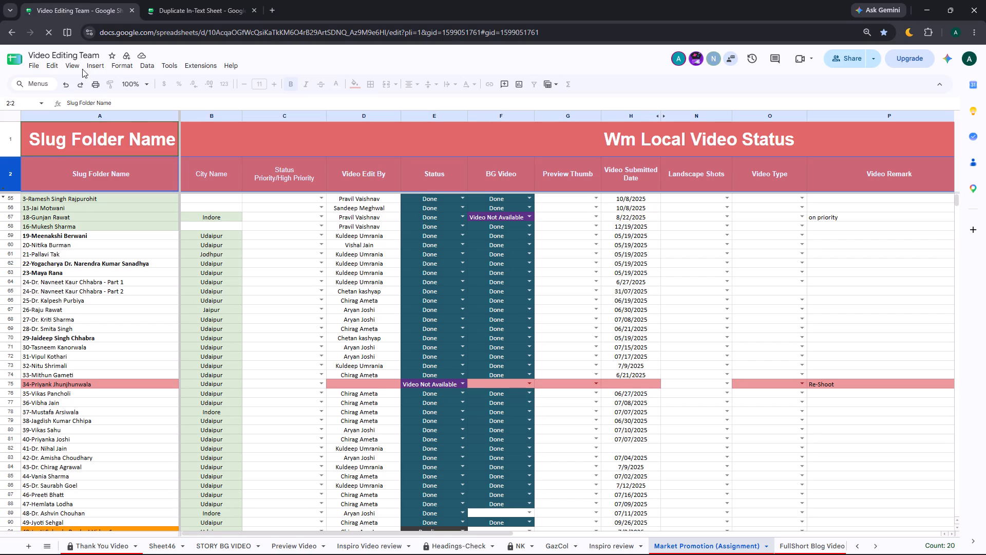
left_click(4, 181)
left_click(554, 79)
left_click(573, 147)
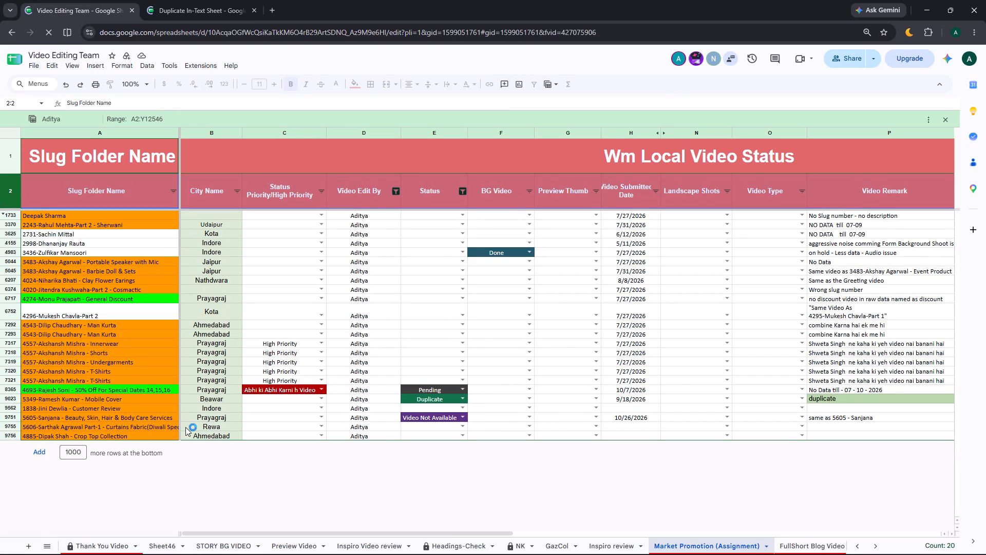
Set the Status of the 5606 Part-1 Curtains Fabric and 4885 Crop Top Collection rows to In-Progress.
left_click(162, 430)
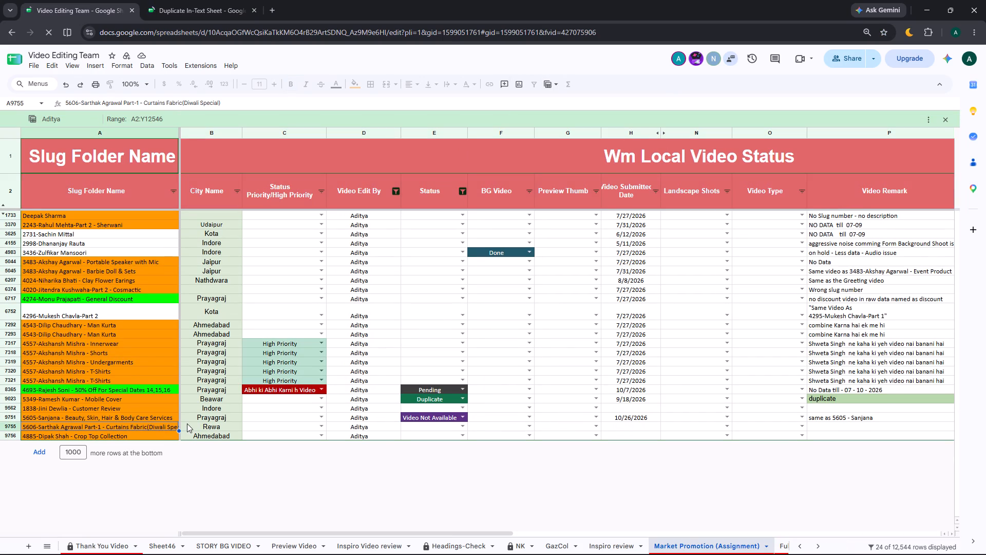
key("Right")
key("Right")
key("Right")
key("Right")
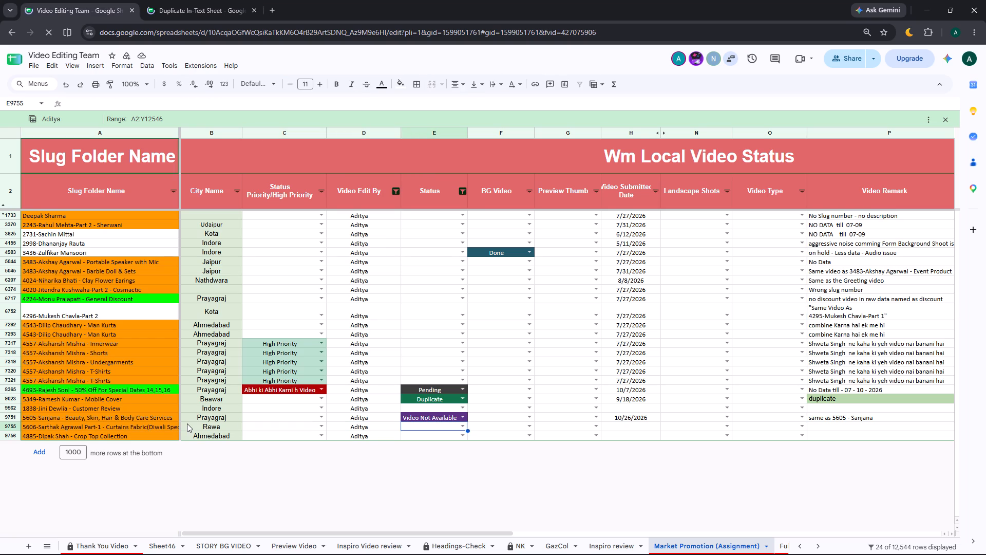
left_click(464, 428)
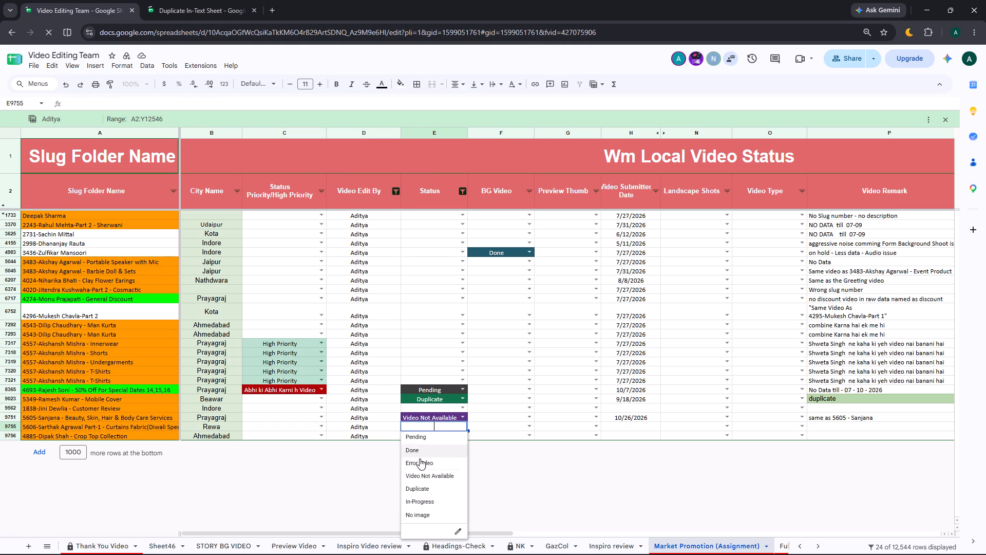
left_click(420, 504)
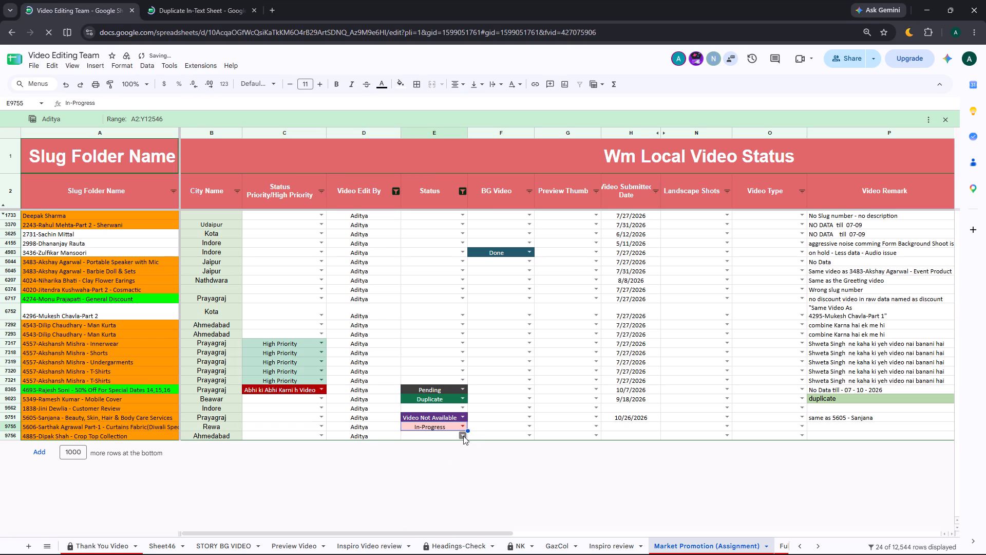
left_click(462, 436)
left_click(426, 516)
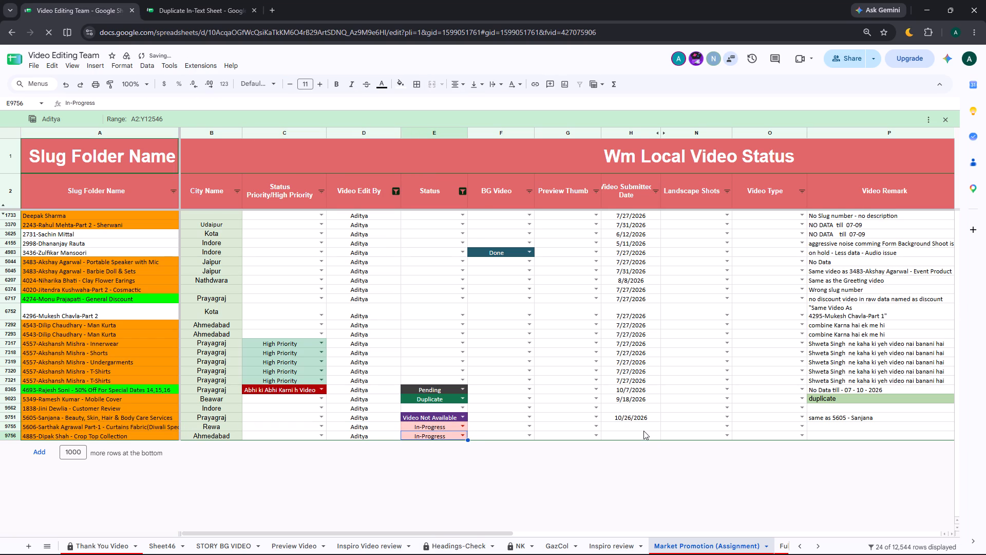
Enter 10/27/2026 as the Video Submitted Date for the 5606 Curtains Fabric and 4885 Crop Top Collection rows.
left_click(627, 428)
key("shift+Down")
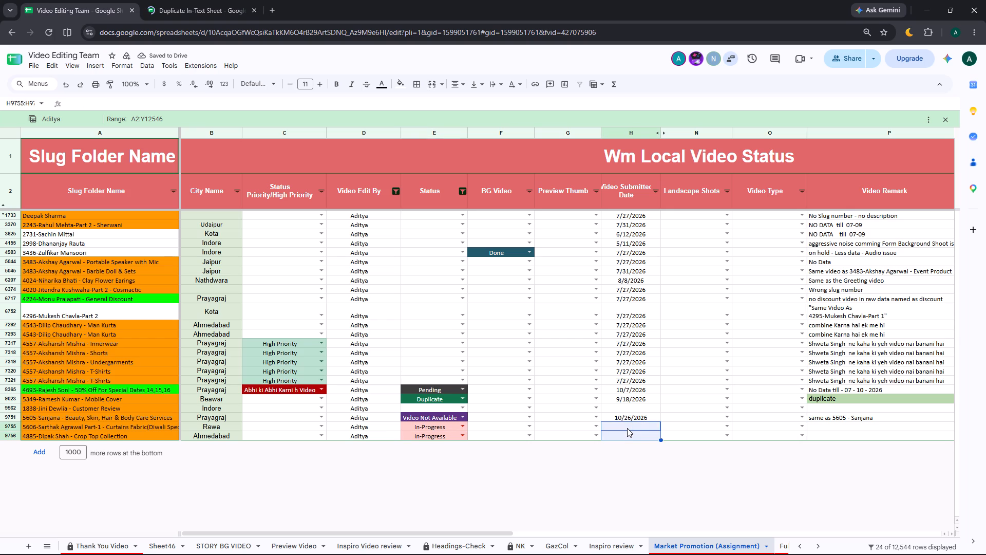
key("ctrl+semicolon")
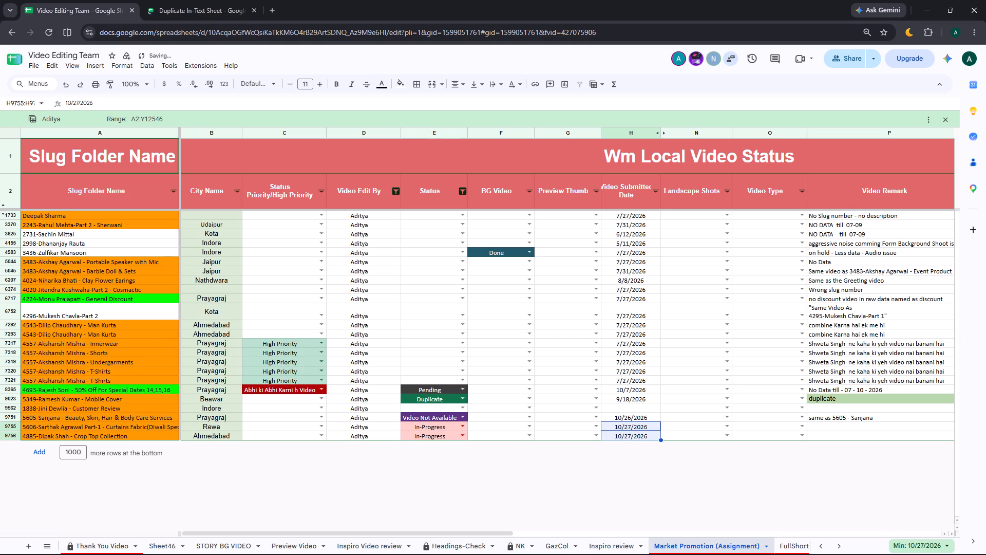
Copy the 5606 Part-1 Curtains Fabric slug folder name and open a maximised Chrome window with the workmob storage profile.
left_click(124, 427)
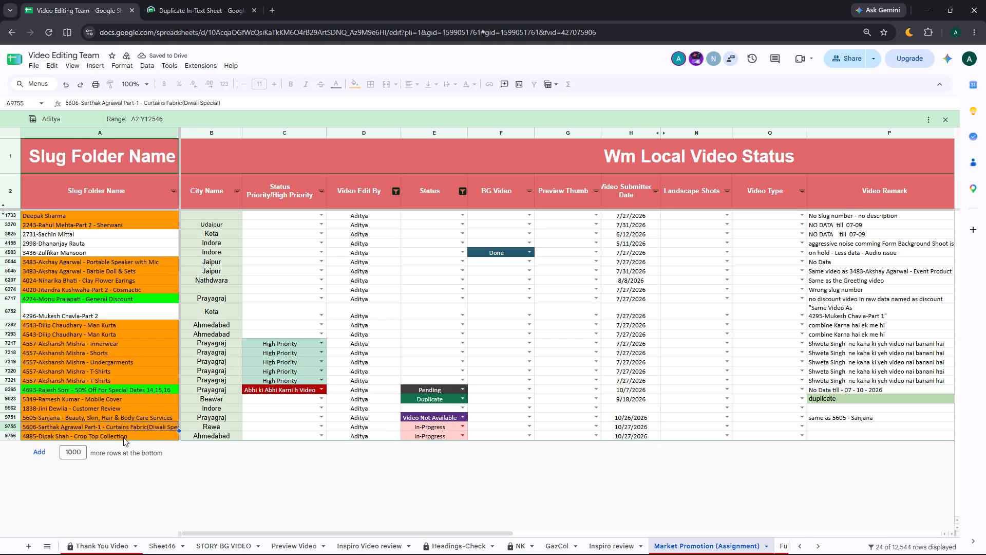
key("ctrl+c")
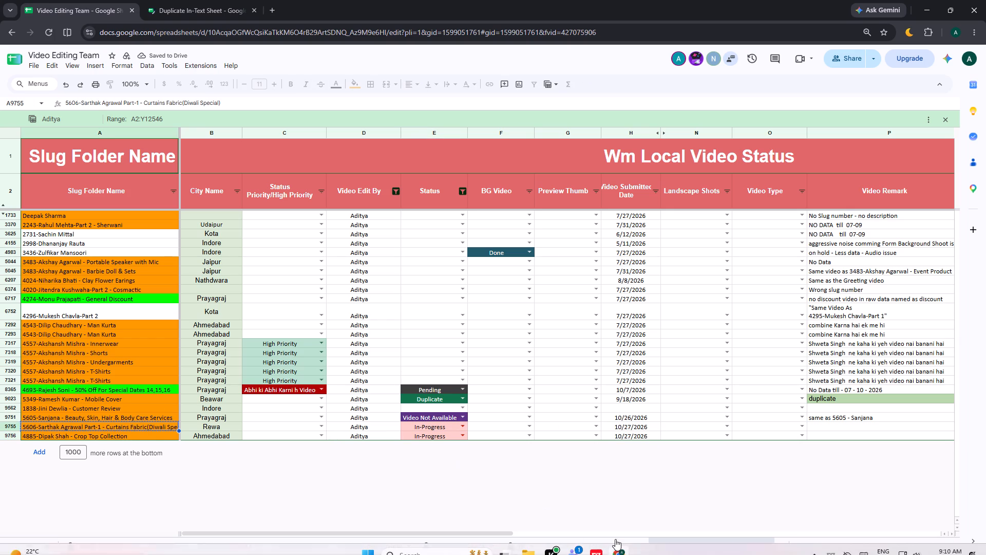
left_click(444, 548)
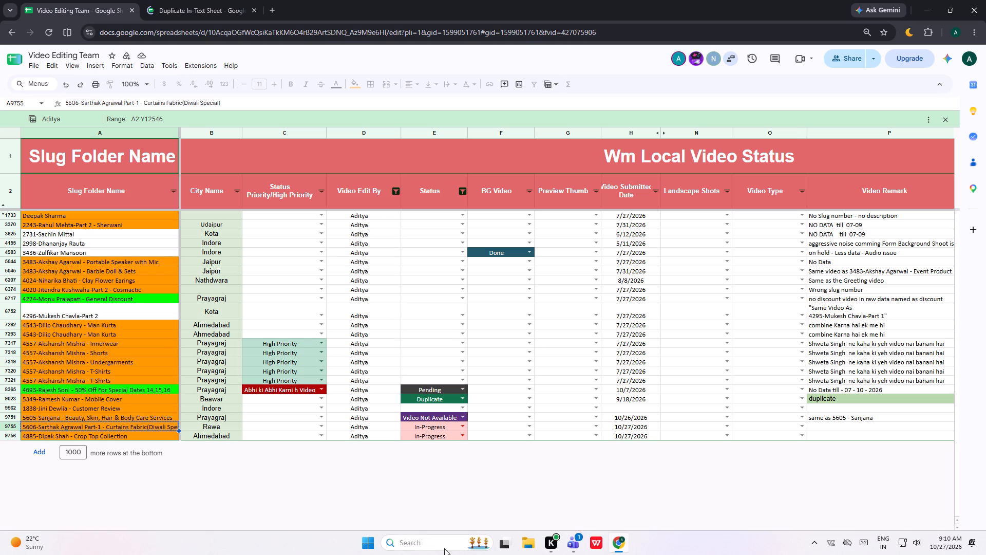
key("c")
key("h")
key("r")
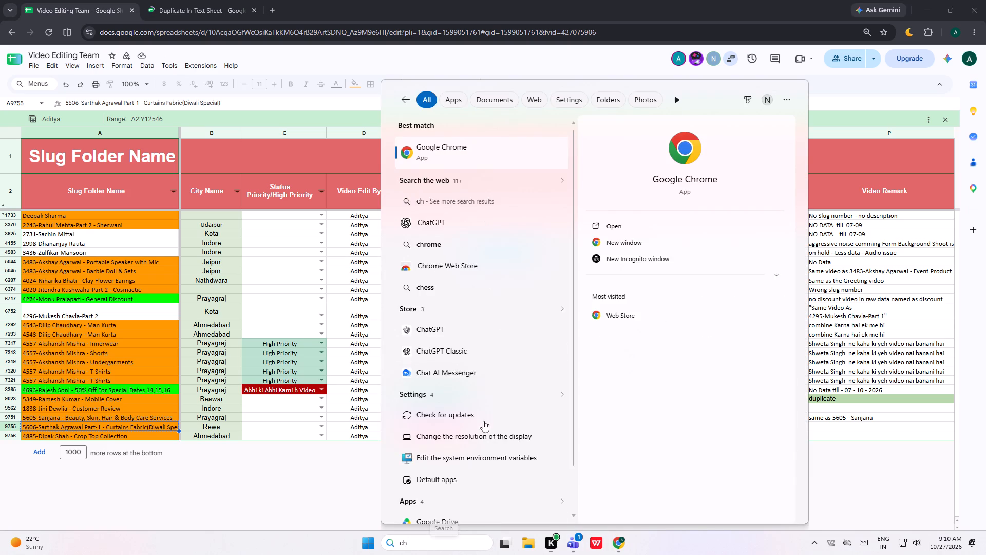
left_click(429, 156)
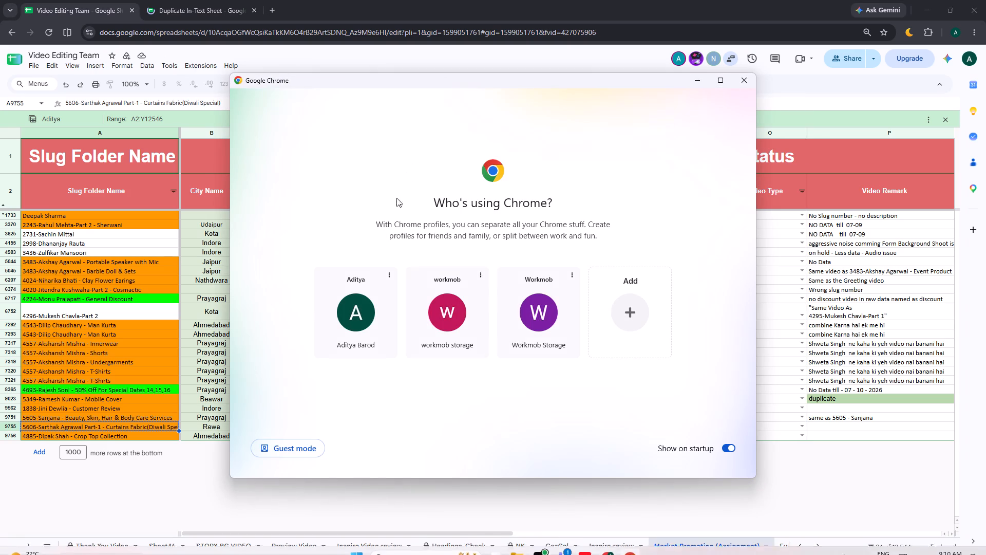
left_click(466, 327)
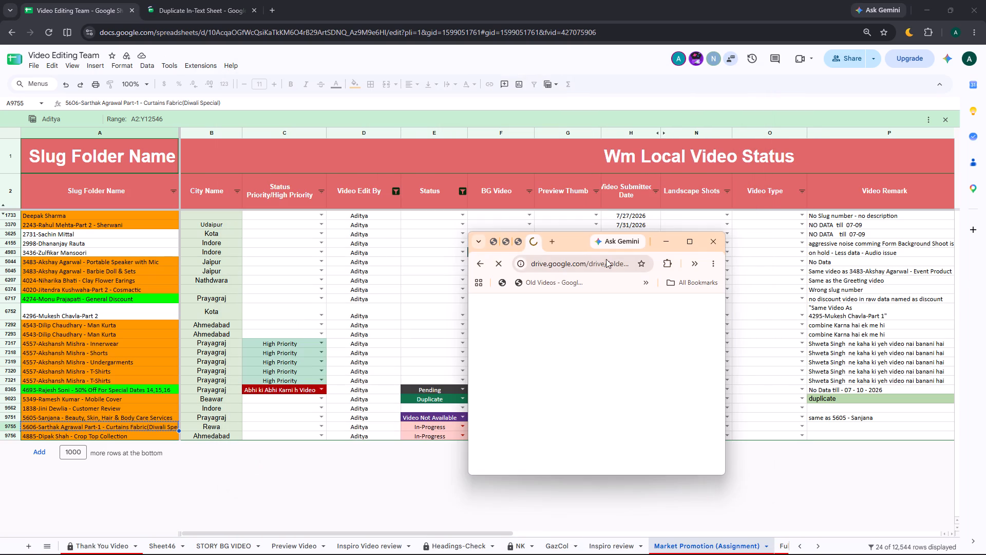
left_click(686, 241)
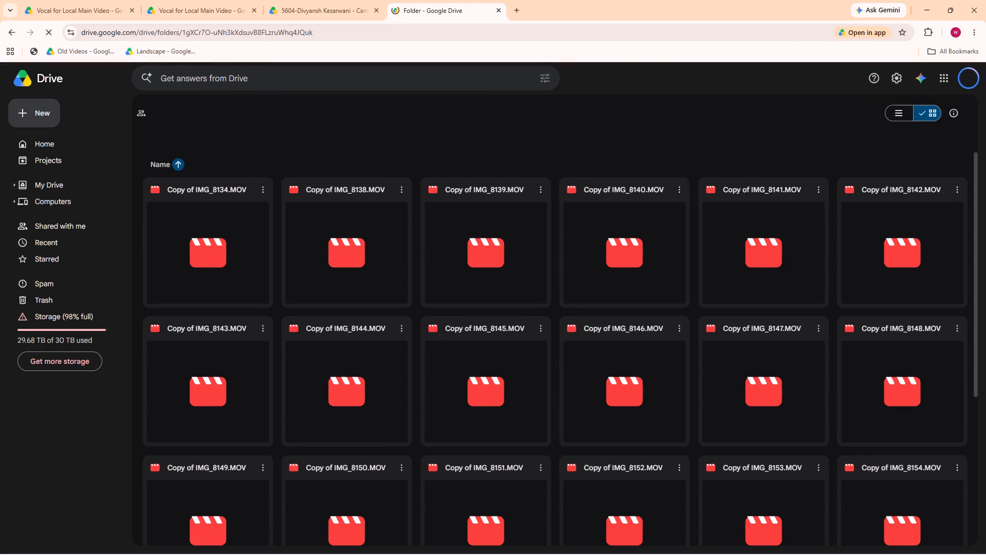
Search Drive for the copied 5606 slug name without "- Curtains Fabric(Diwali Special)" and open the matching Part-1 folder.
left_click(257, 78)
key("ctrl+v")
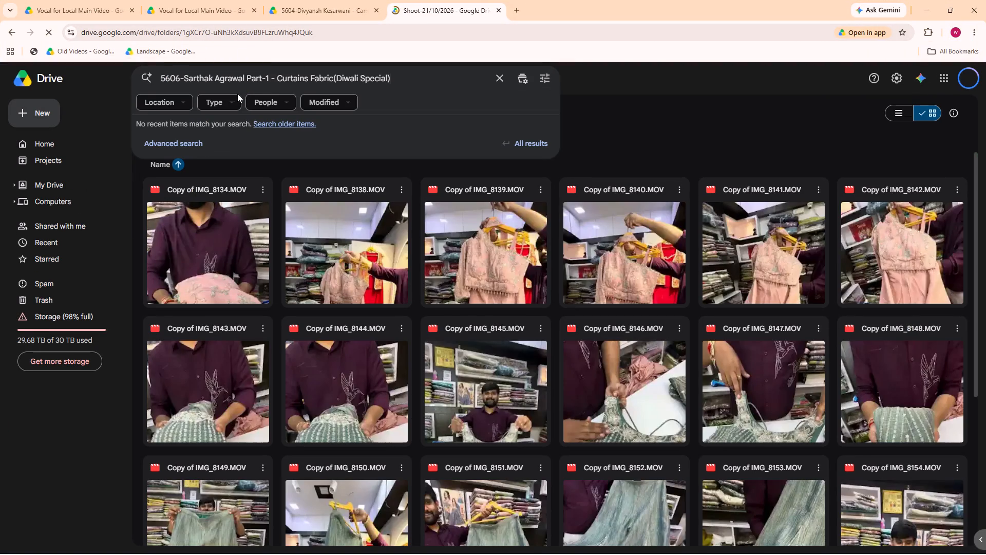
left_click_drag(272, 81, 411, 80)
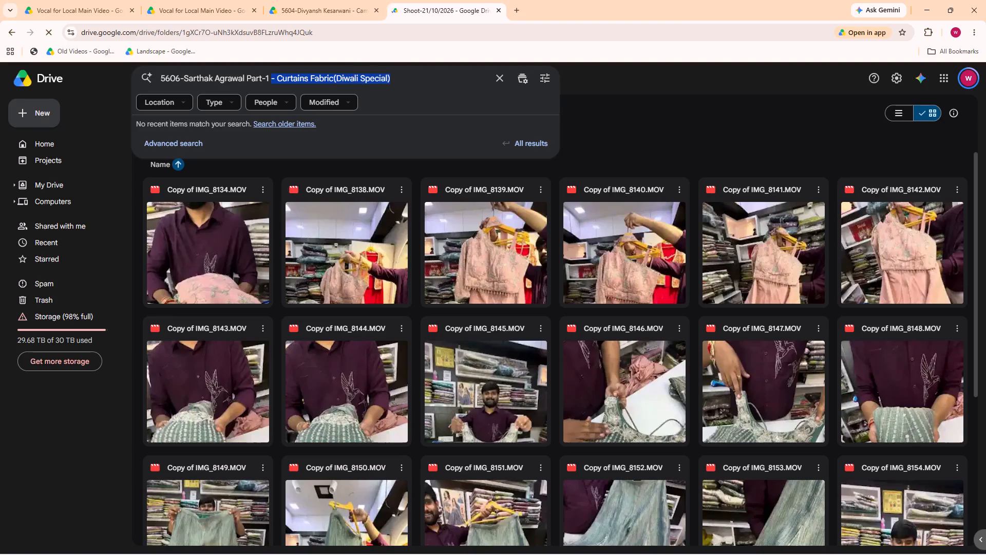
key("BackSpace")
left_click(239, 138)
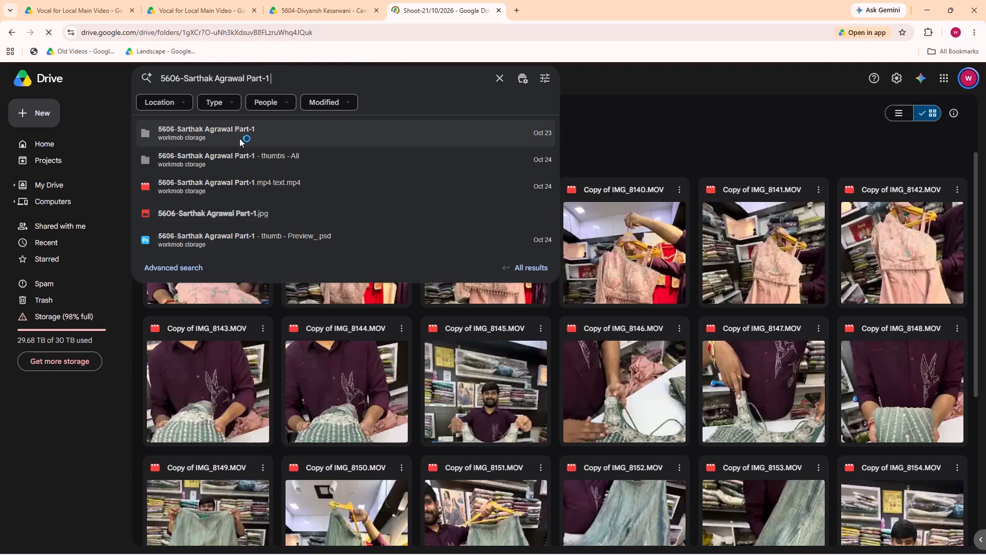
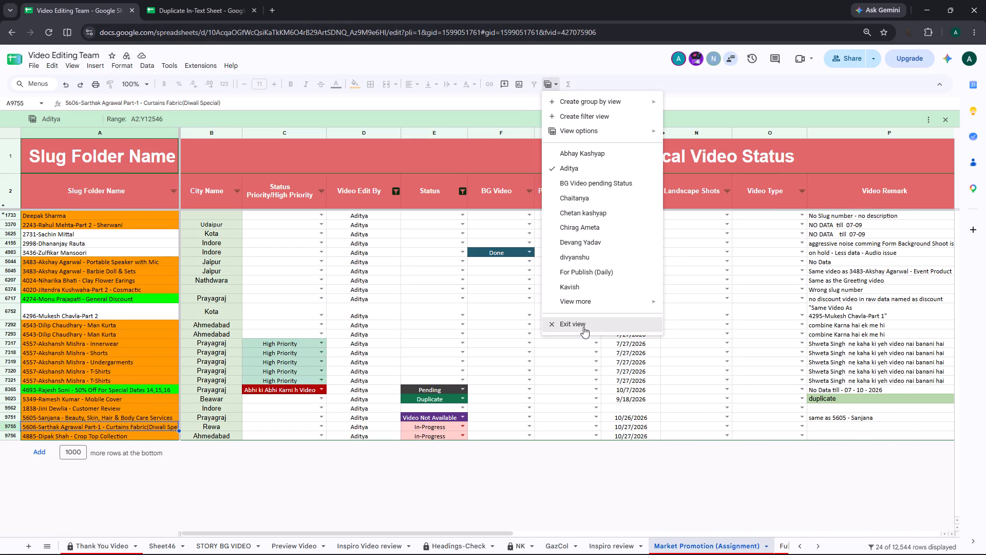
Exit the Aditya filter view and go to the last filled row of the Slug Folder Name column.
left_click(583, 327)
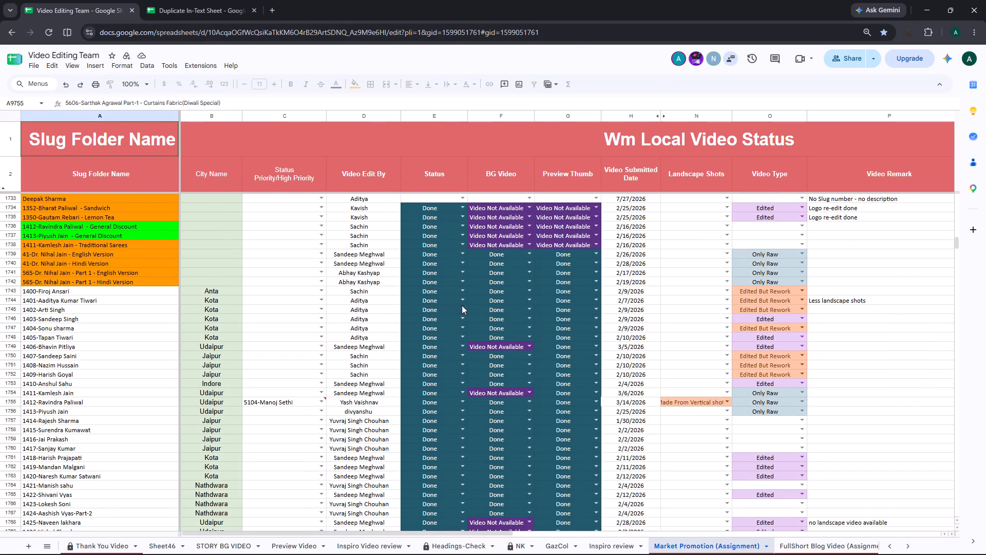
scroll(430, 320, "down", 4)
left_click(111, 340)
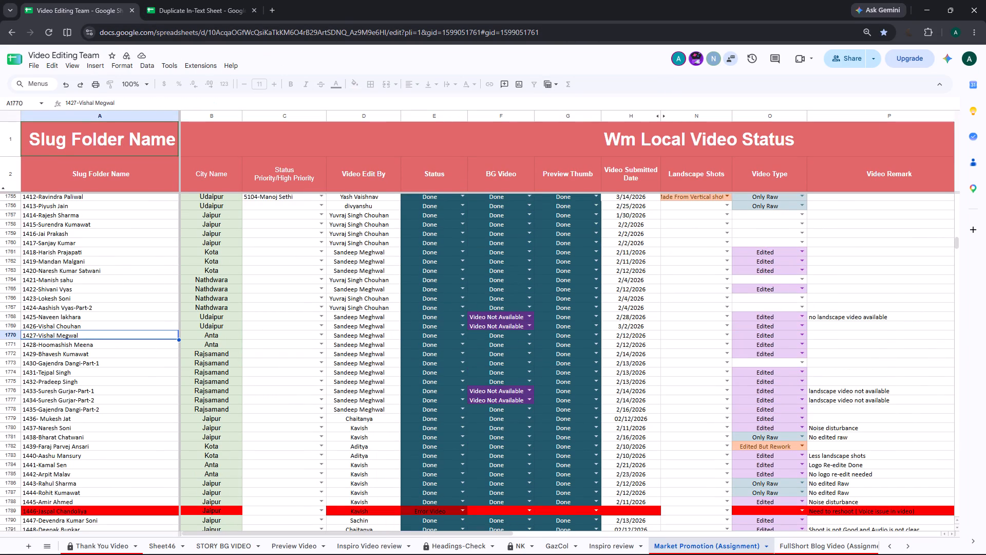
key("ctrl+Down")
key("ctrl+Down")
key("ctrl+Down")
key("ctrl+Down")
key("ctrl+Down")
key("ctrl+Down")
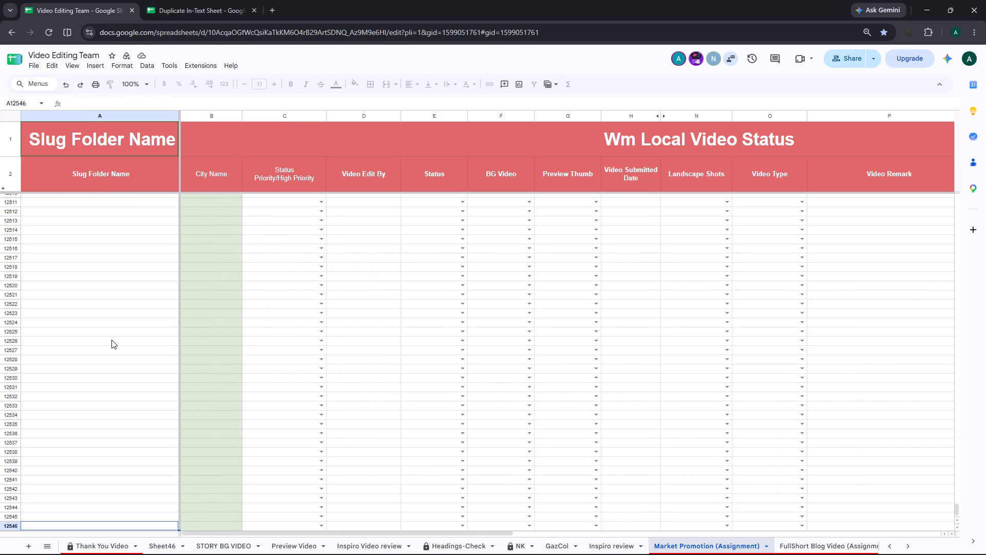
key("ctrl+Up")
key("ctrl+Up")
key("ctrl+Down")
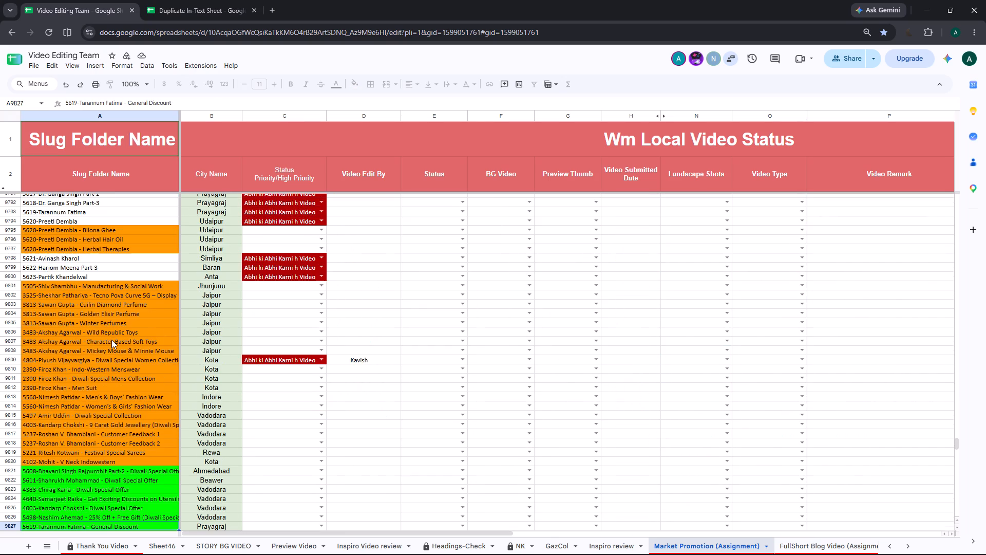
Copy the 5610 slug folder name from the sheet, search Drive for it and open the matching folder.
scroll(116, 347, "down", 2)
scroll(123, 367, "up", 5)
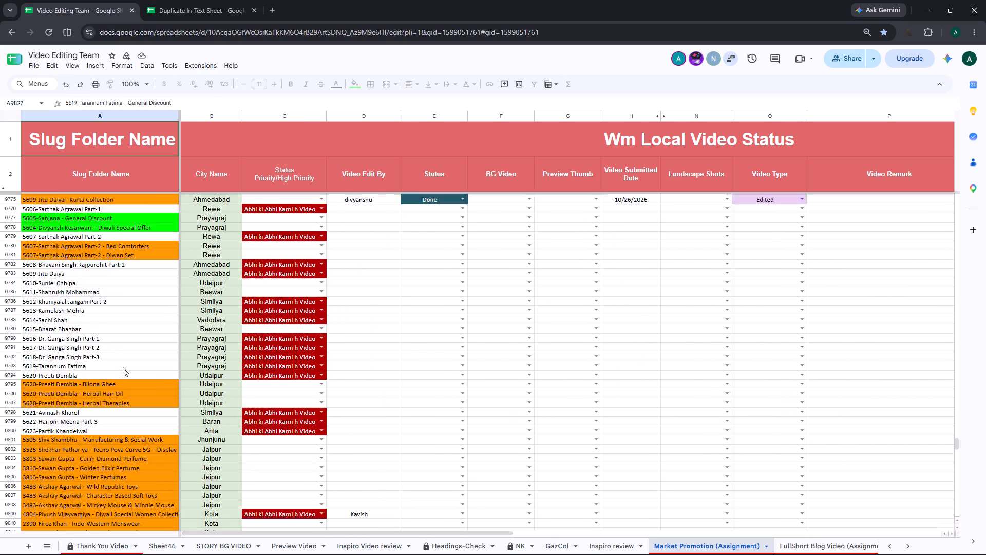
scroll(123, 367, "up", 1)
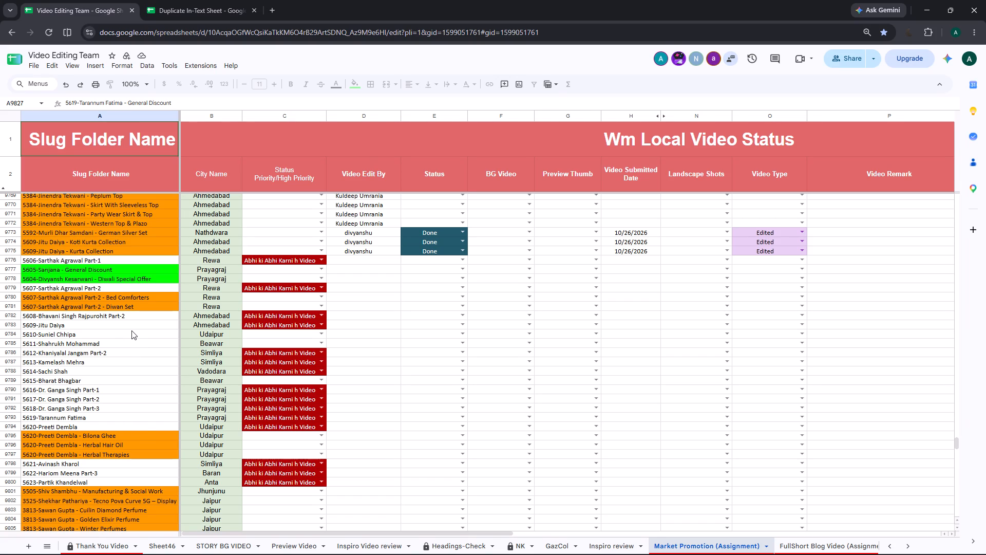
scroll(129, 335, "up", 2)
scroll(129, 335, "down", 1)
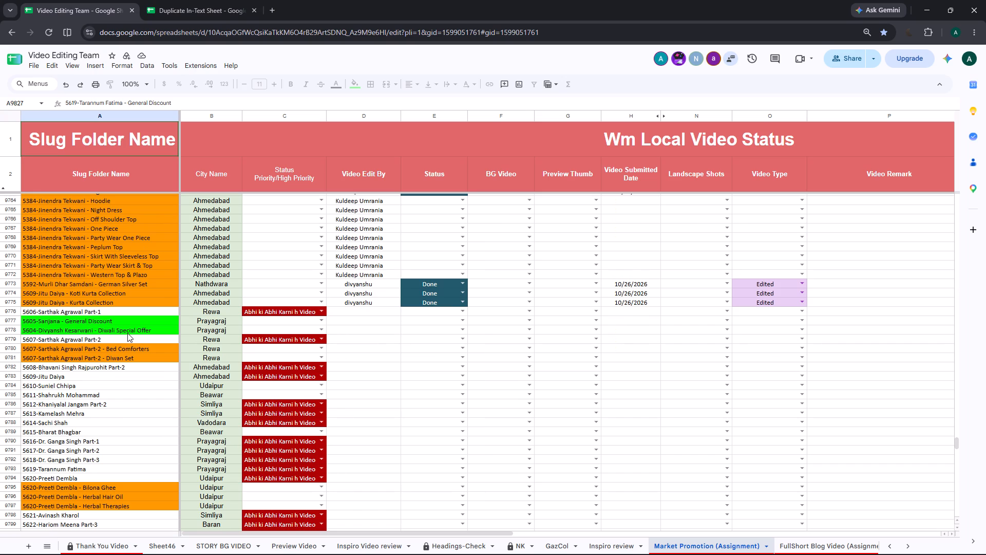
left_click(116, 384)
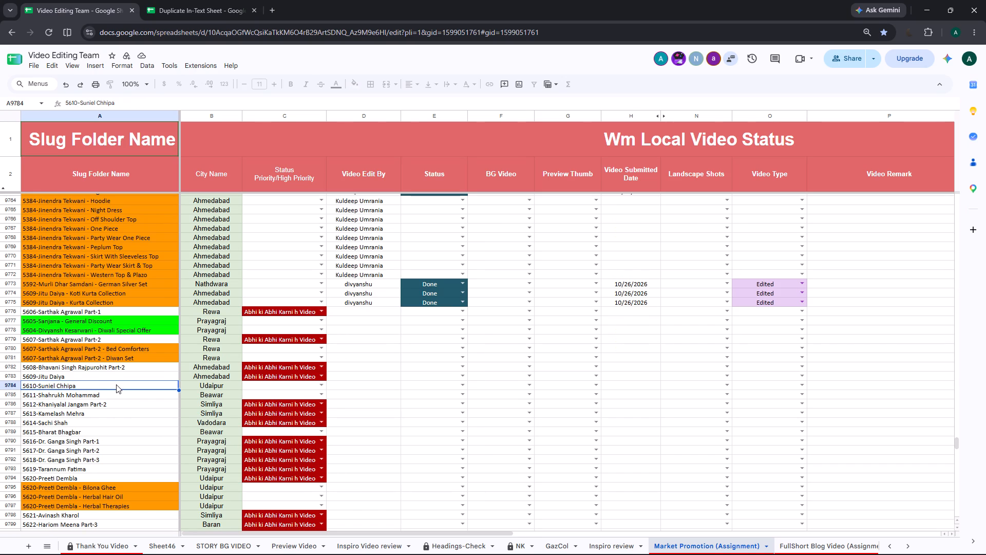
key("ctrl+c")
left_click(136, 417)
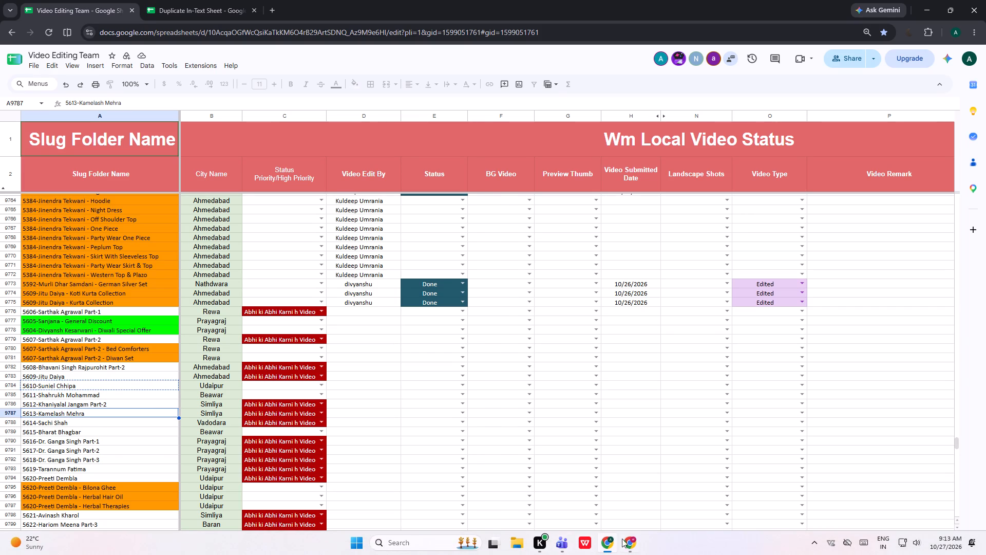
left_click(626, 539)
left_click(243, 82)
key("ctrl+v")
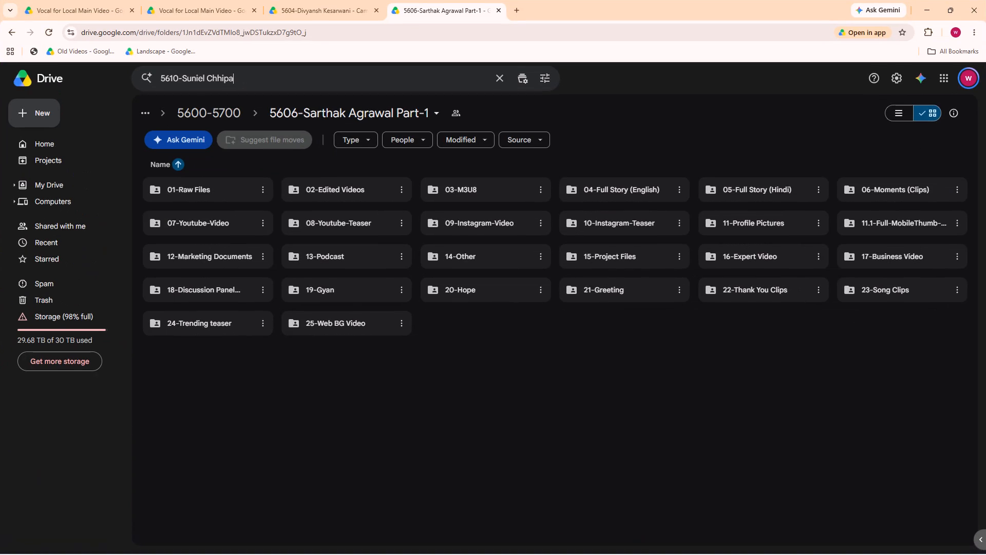
left_click(213, 133)
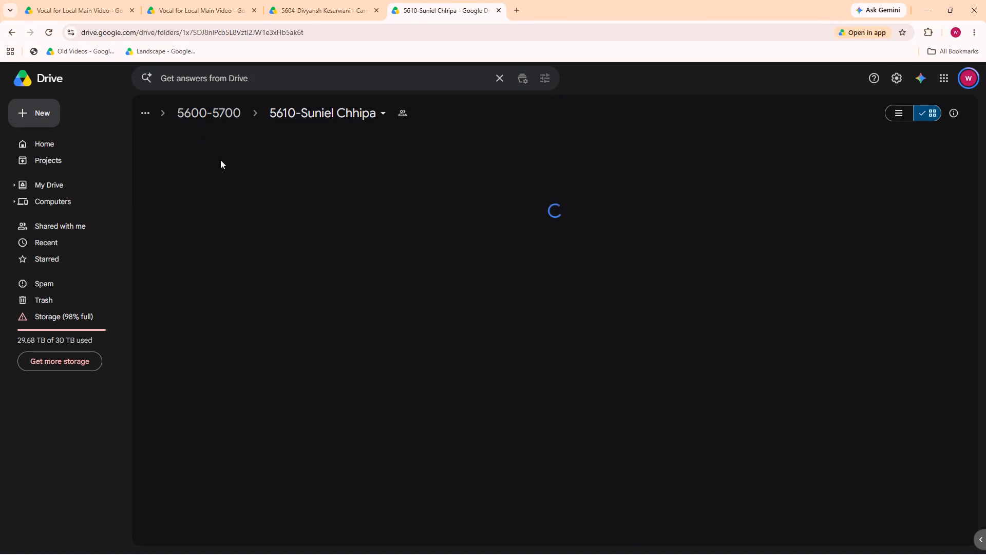
Examine the Cam 01 footage inside 01-Raw Files of the 5610 folder, and return to the team sheet.
double_click(221, 193)
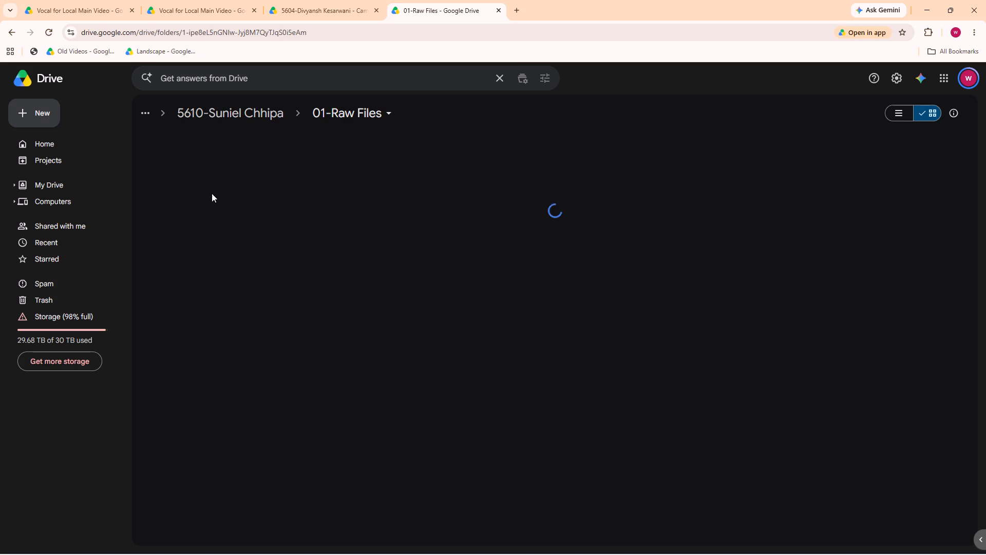
double_click(212, 192)
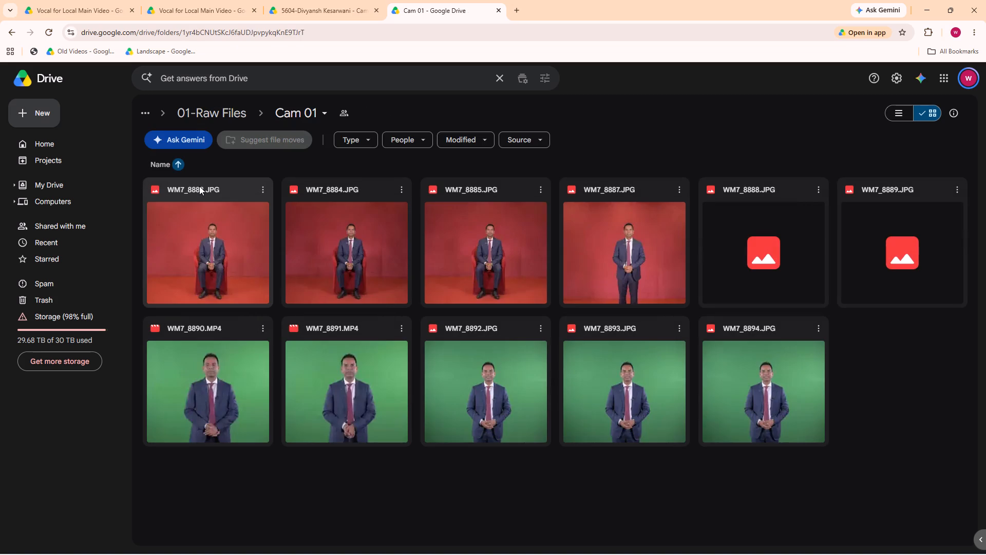
left_click(11, 32)
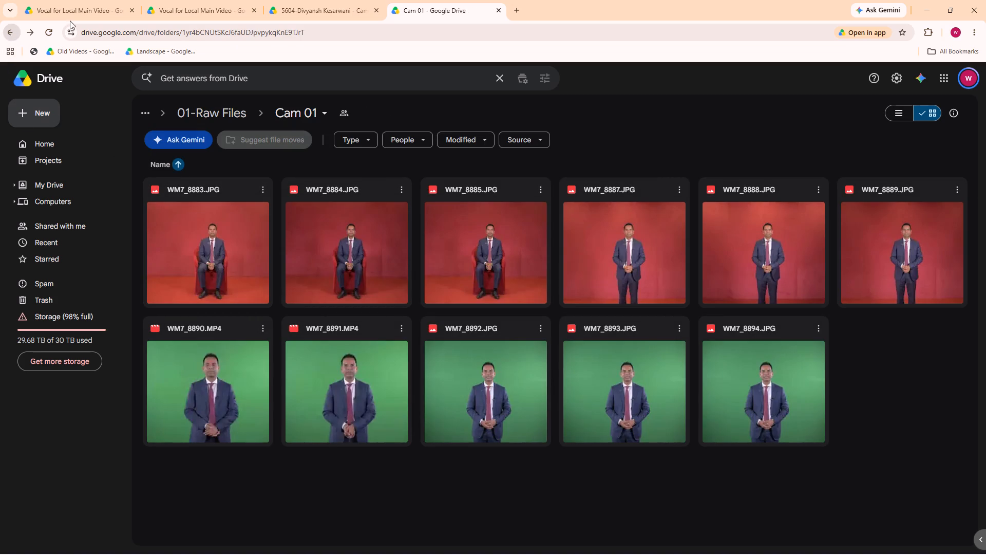
left_click(916, 0)
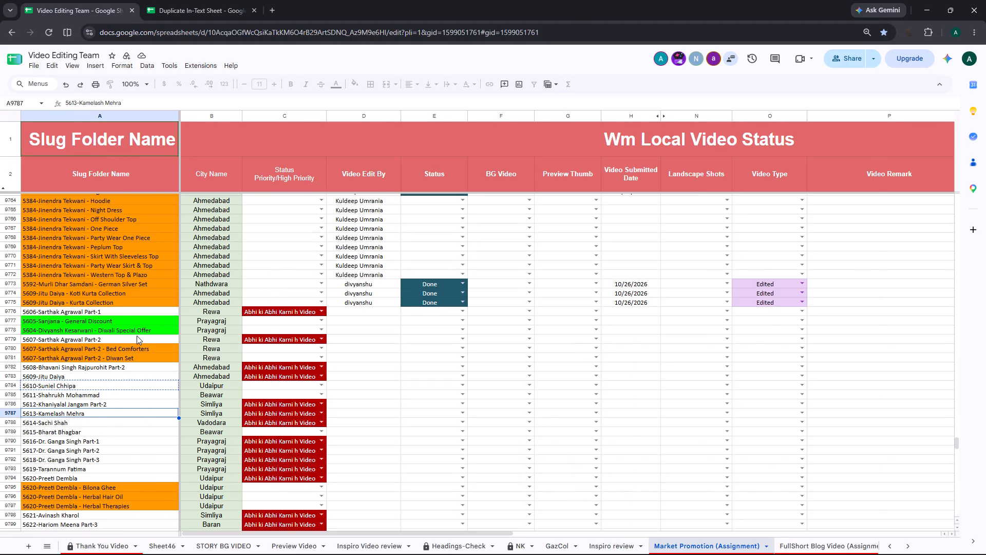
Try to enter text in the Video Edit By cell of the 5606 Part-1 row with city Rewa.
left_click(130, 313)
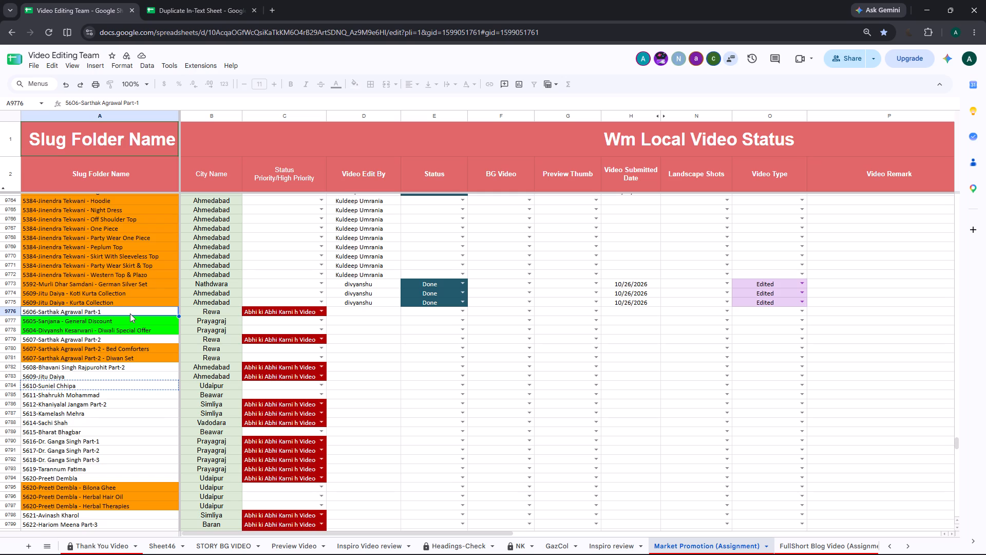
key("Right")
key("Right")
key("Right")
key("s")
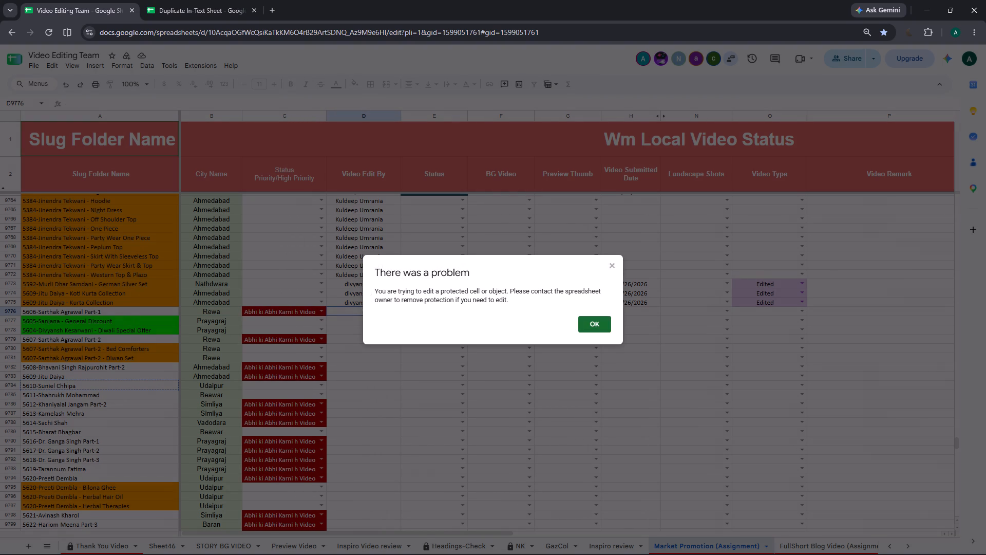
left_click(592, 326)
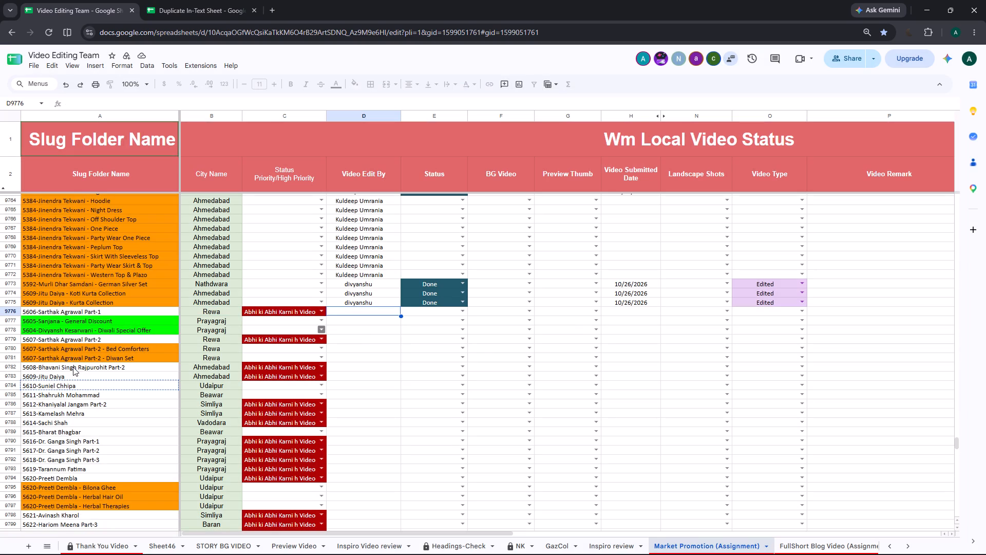
Copy the 5611 slug folder name from the sheet, search Drive for it and open the matching folder.
left_click(71, 397)
key("ctrl+c")
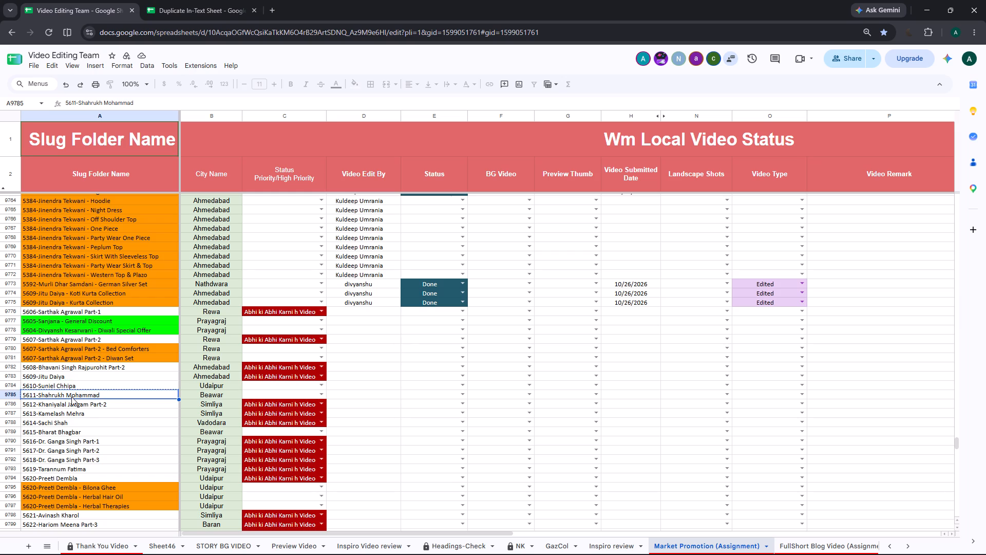
left_click(125, 382)
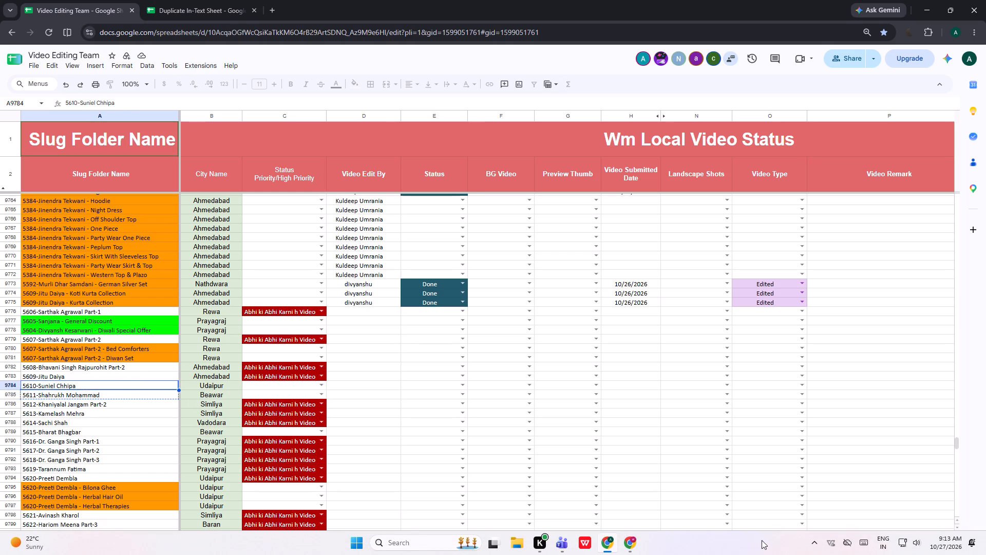
left_click(620, 536)
left_click(272, 79)
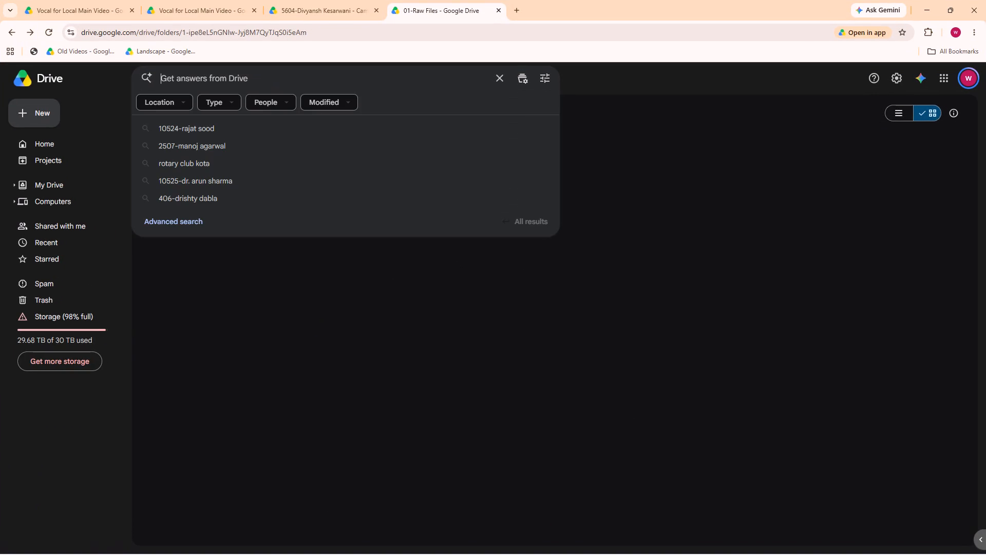
key("ctrl+v")
left_click(218, 132)
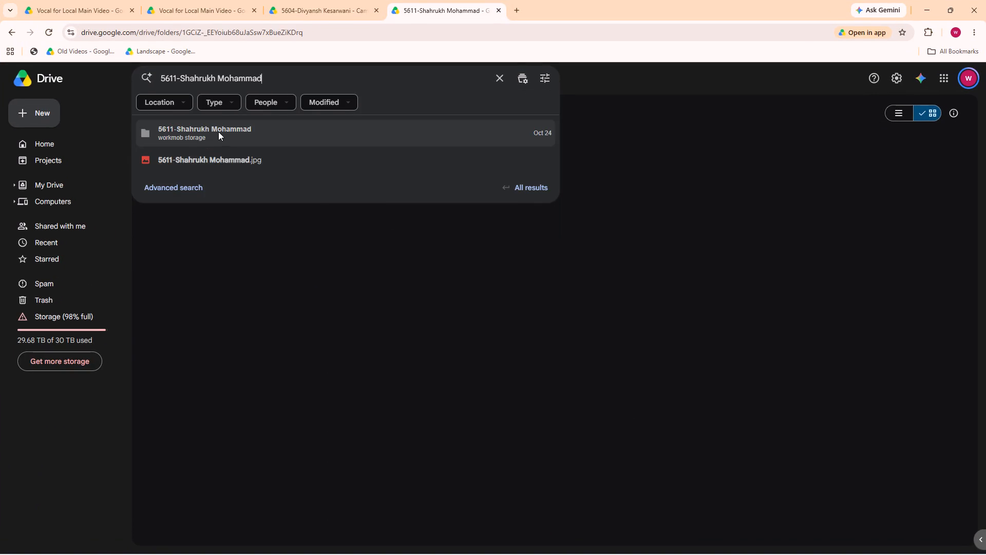
Examine the clips in 01-Raw Files of the 5611 folder, and return to the team sheet.
double_click(203, 193)
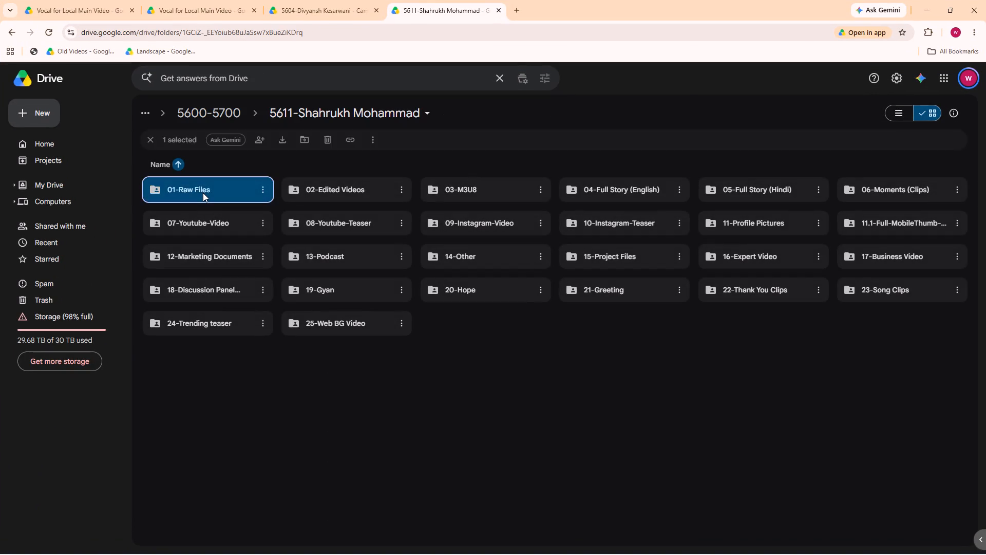
scroll(392, 330, "down", 3)
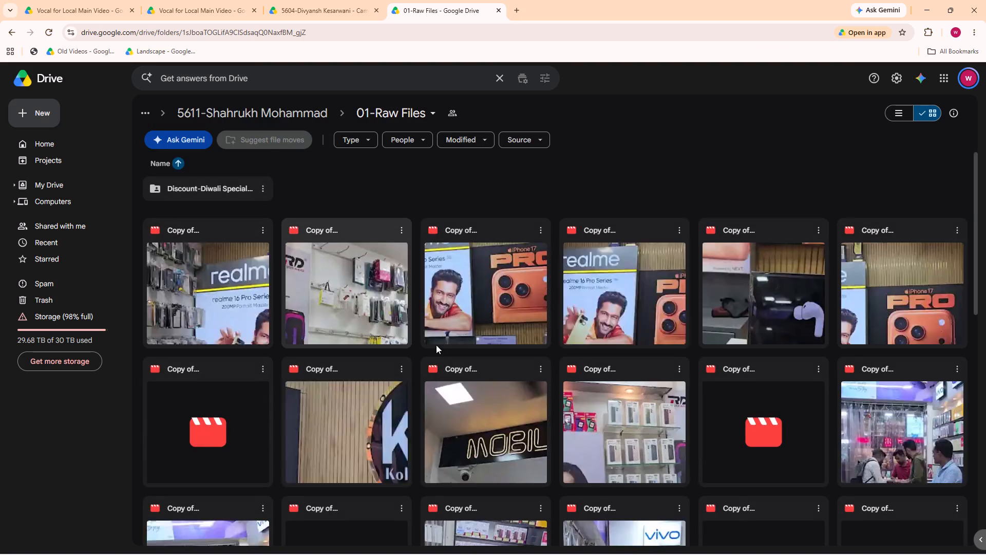
scroll(436, 345, "down", 16)
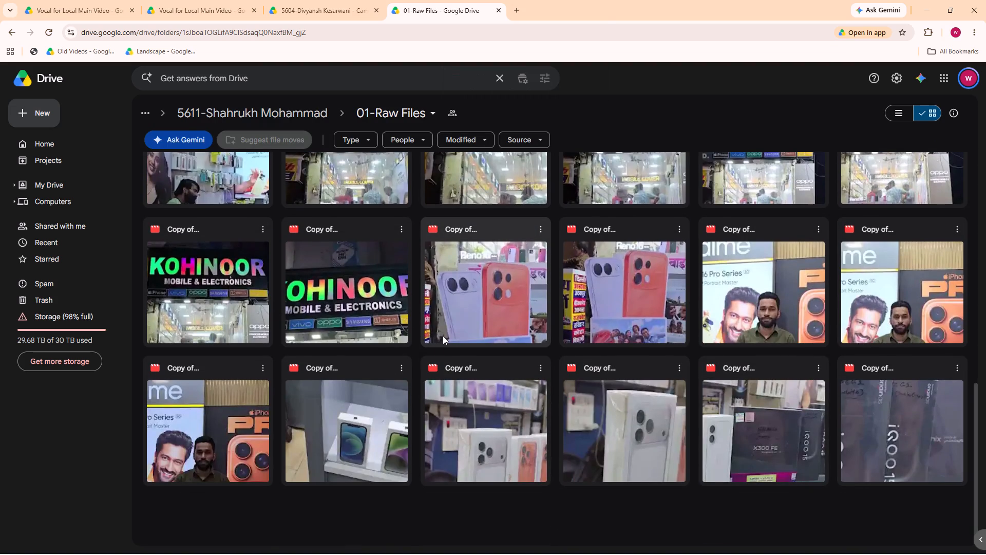
scroll(443, 336, "up", 15)
scroll(441, 327, "down", 2)
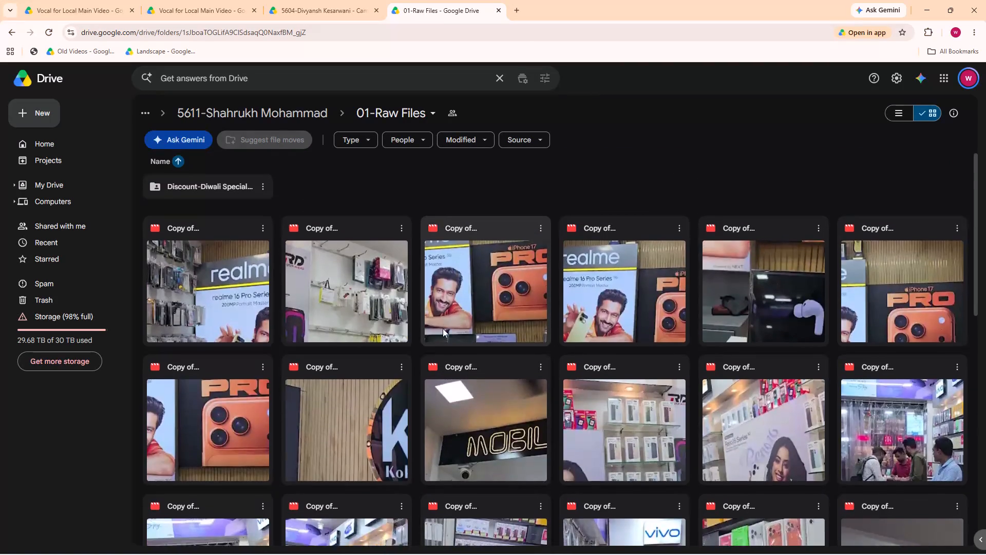
scroll(443, 328, "down", 19)
scroll(464, 324, "down", 6)
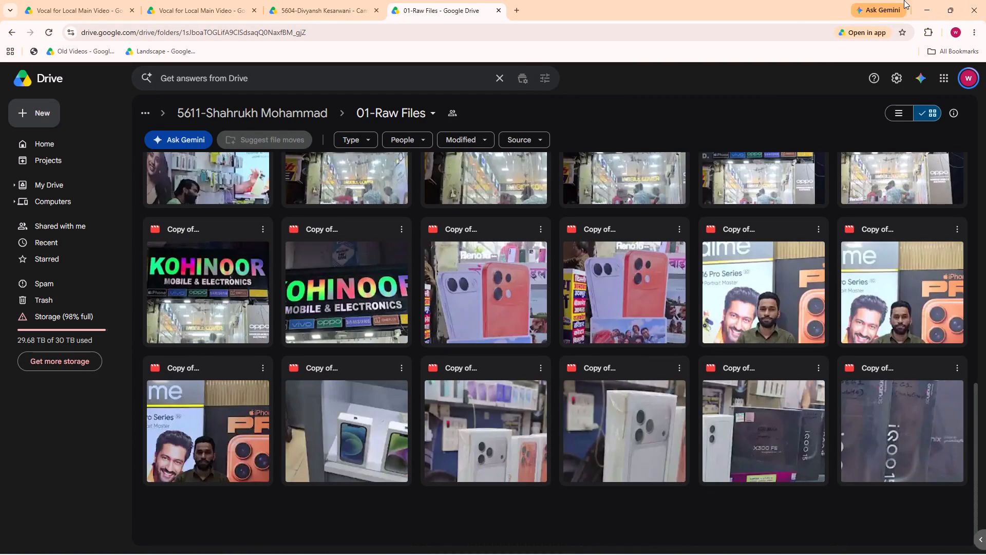
left_click(932, 0)
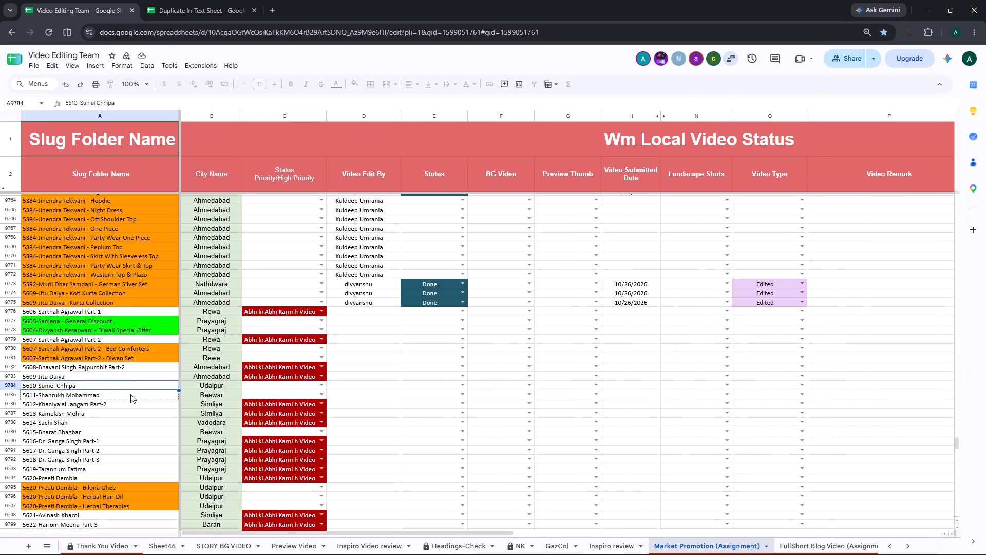
Examine the newest slug rows for their Priority and Video Edit By entries.
scroll(130, 394, "down", 6)
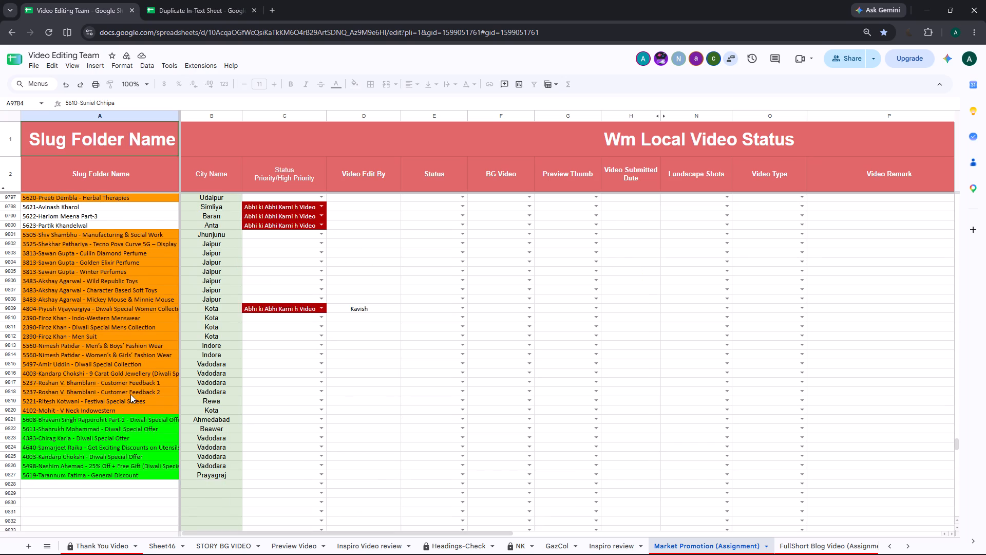
scroll(130, 394, "up", 2)
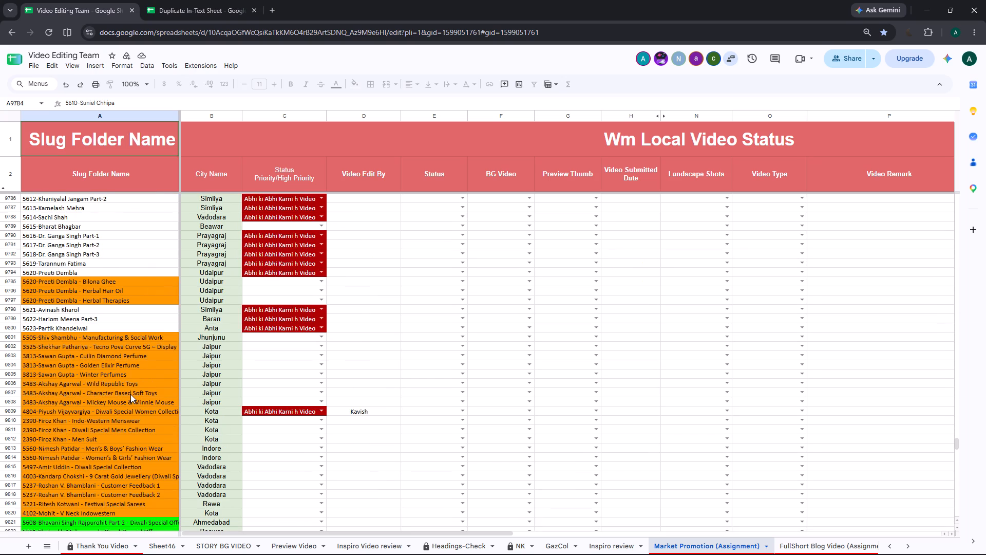
scroll(130, 394, "up", 4)
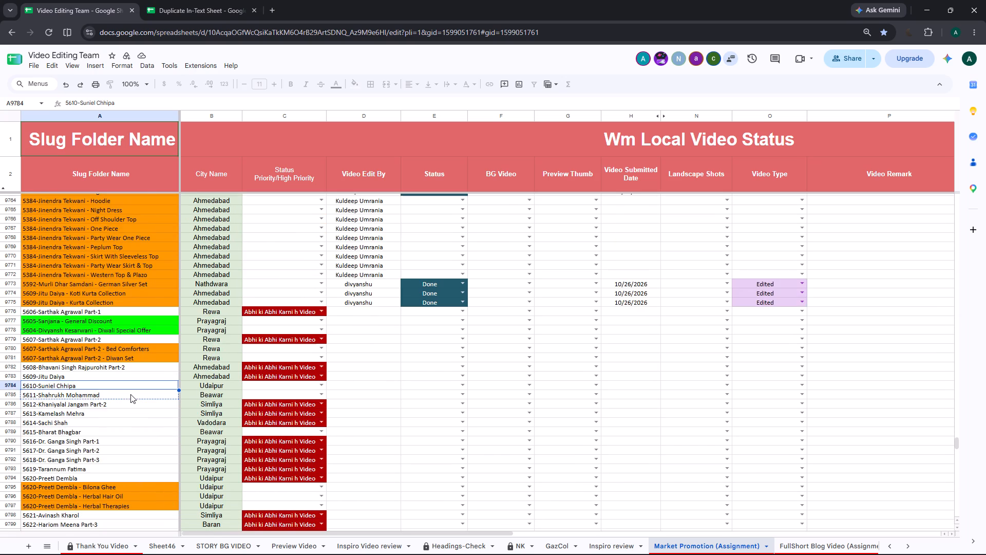
scroll(130, 394, "up", 4)
scroll(130, 394, "down", 4)
scroll(130, 394, "up", 8)
scroll(130, 394, "down", 5)
scroll(130, 394, "up", 1)
scroll(130, 394, "down", 4)
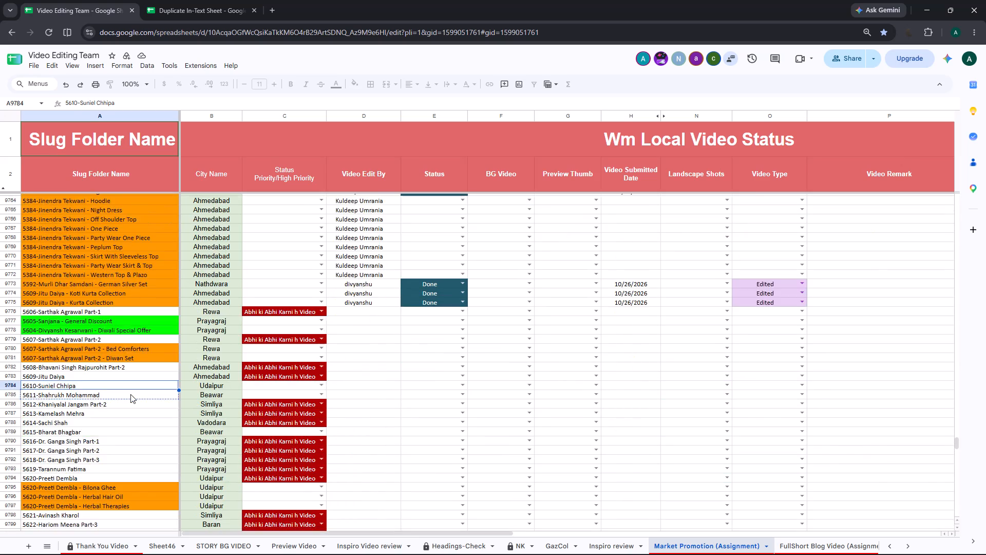
scroll(130, 394, "down", 4)
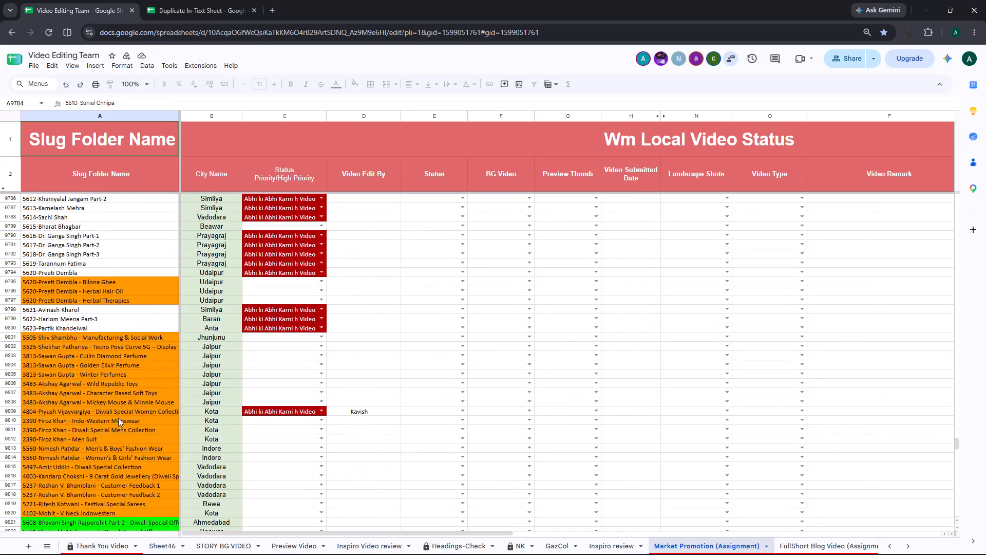
Copy the 5616 Part-1 slug folder name from the sheet, search Drive for it and open the matching folder.
scroll(118, 418, "down", 3)
scroll(118, 418, "up", 5)
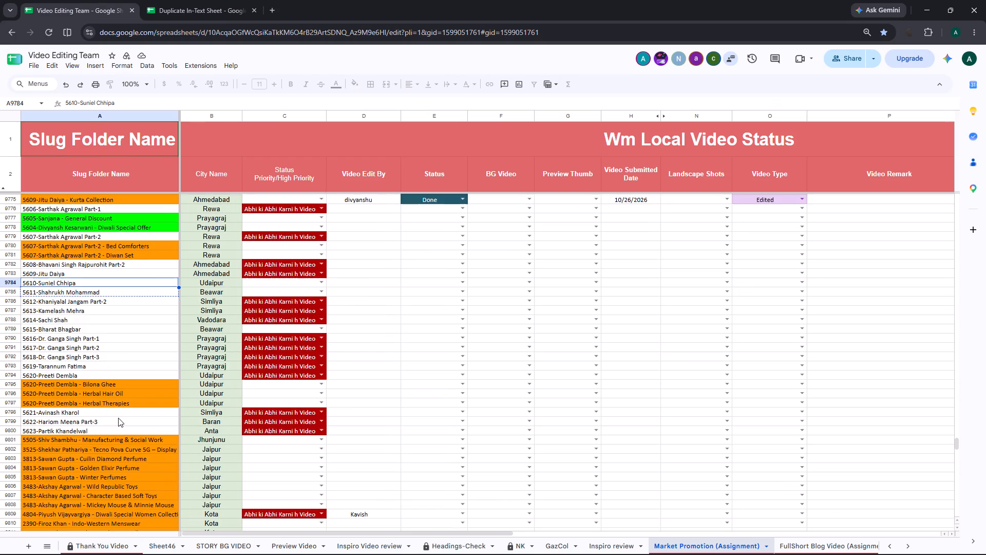
scroll(118, 418, "up", 3)
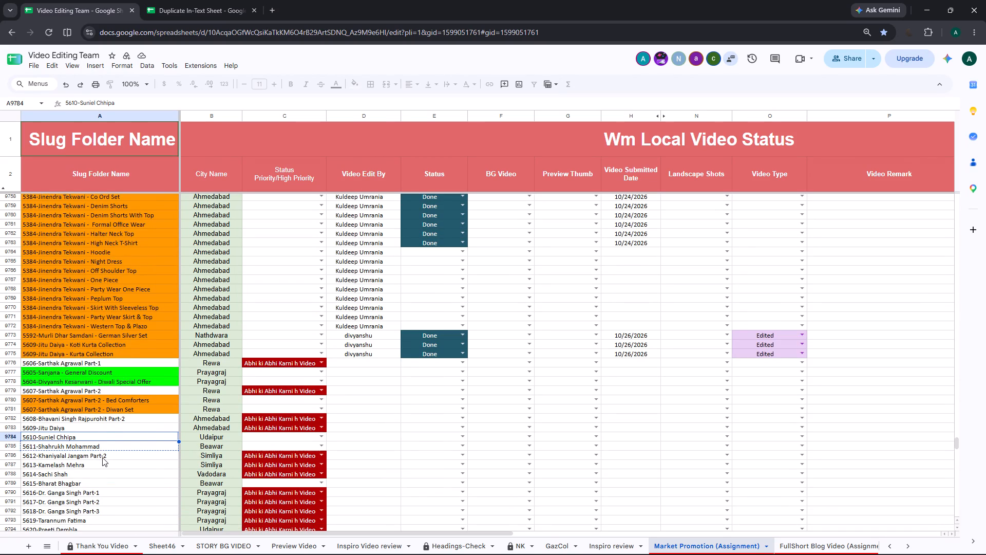
scroll(102, 454, "down", 1)
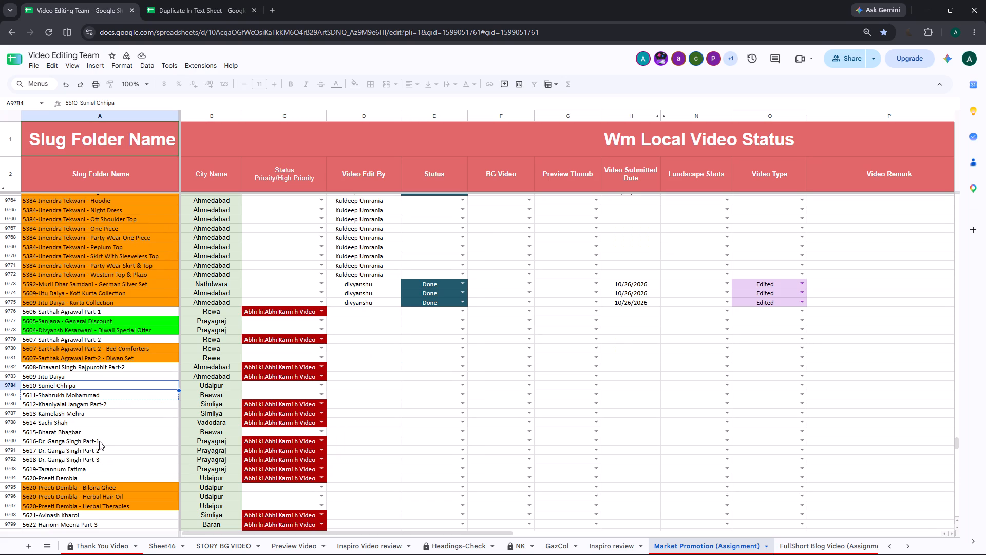
left_click(99, 441)
key("ctrl+c")
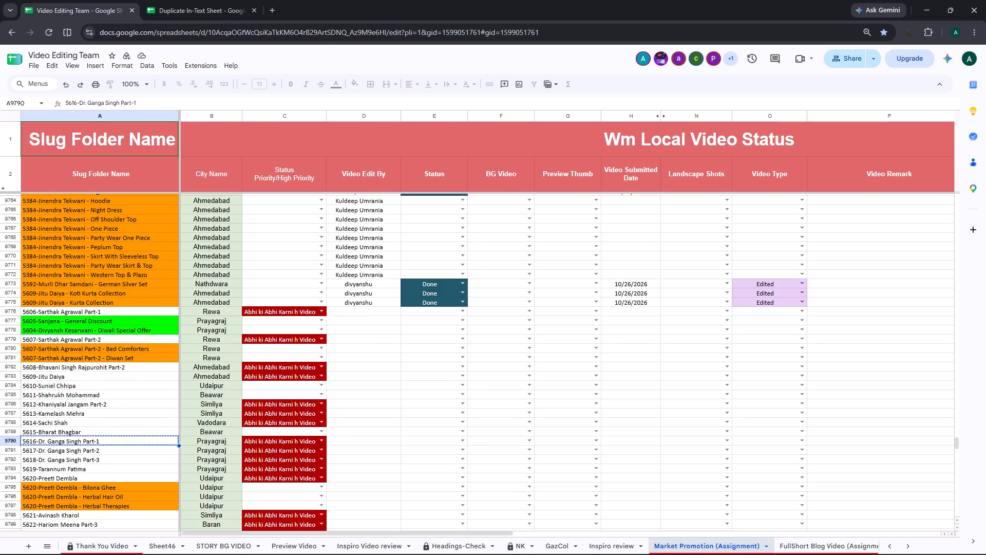
left_click(632, 540)
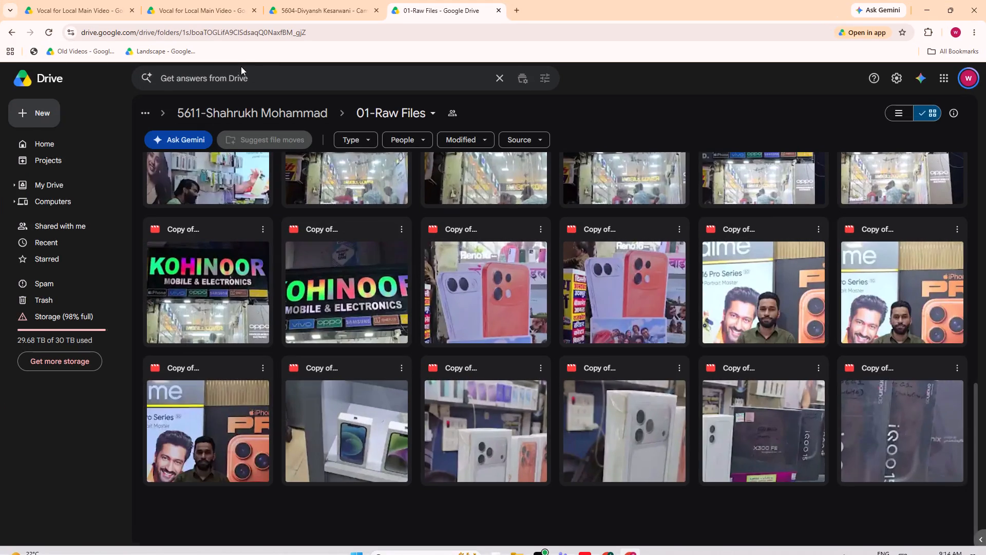
left_click(246, 81)
key("ctrl+v")
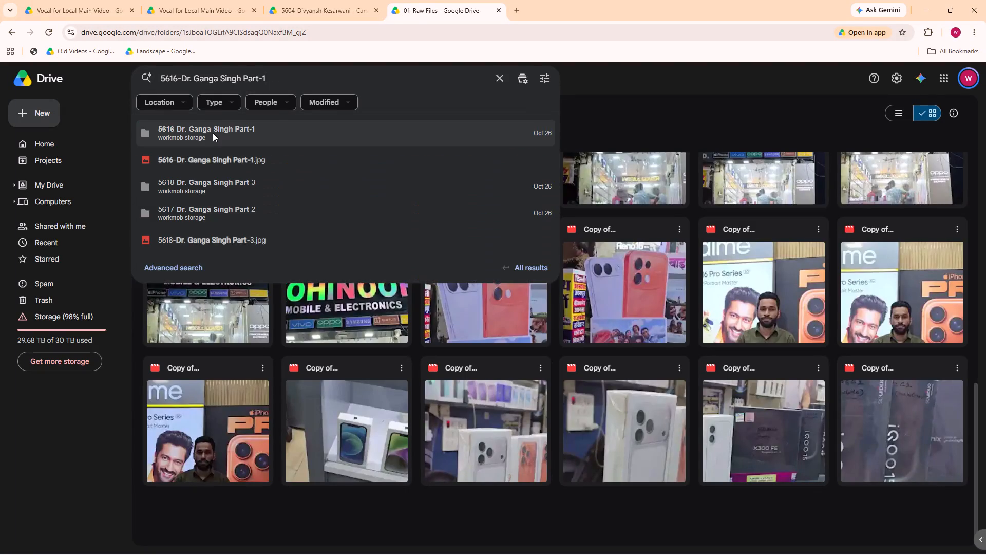
left_click(213, 133)
Examine the clips in 01-Raw Files of the 5616 Part-1 folder, and return to the team sheet.
double_click(221, 193)
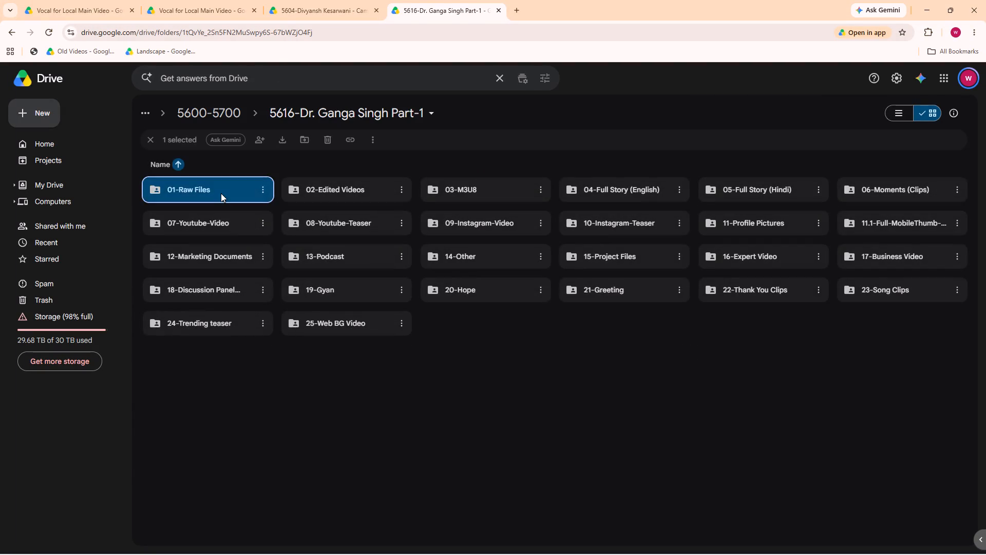
scroll(481, 302, "down", 7)
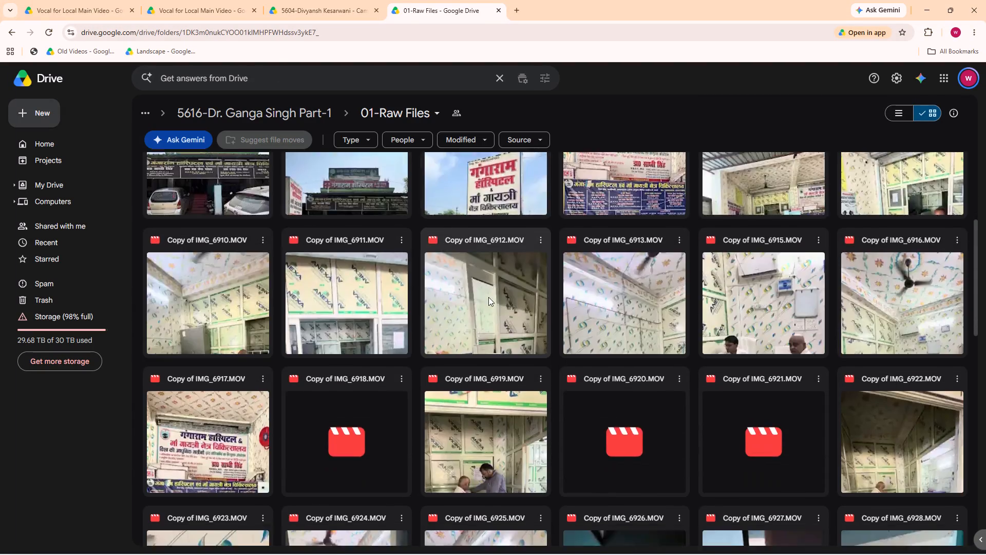
scroll(488, 297, "down", 11)
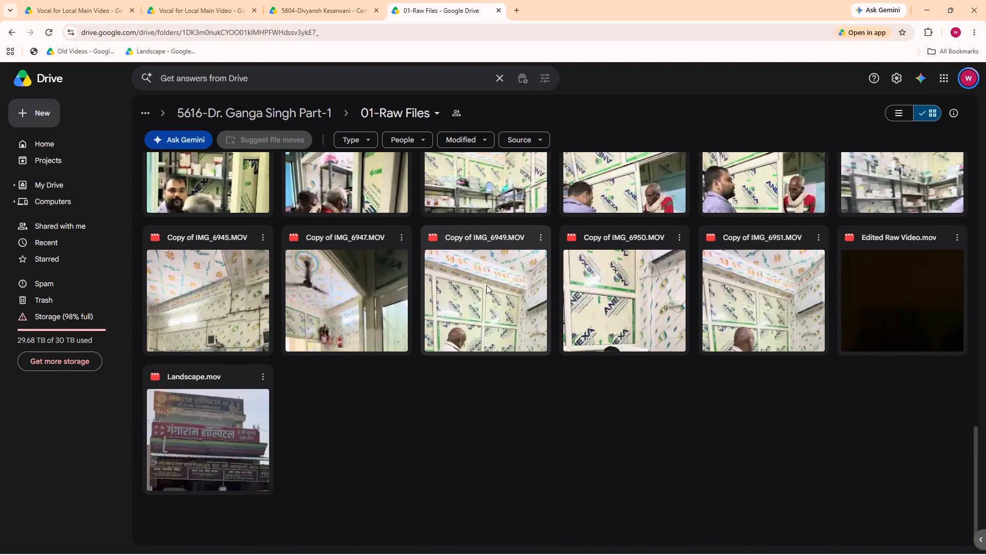
scroll(486, 285, "down", 1)
scroll(485, 284, "up", 14)
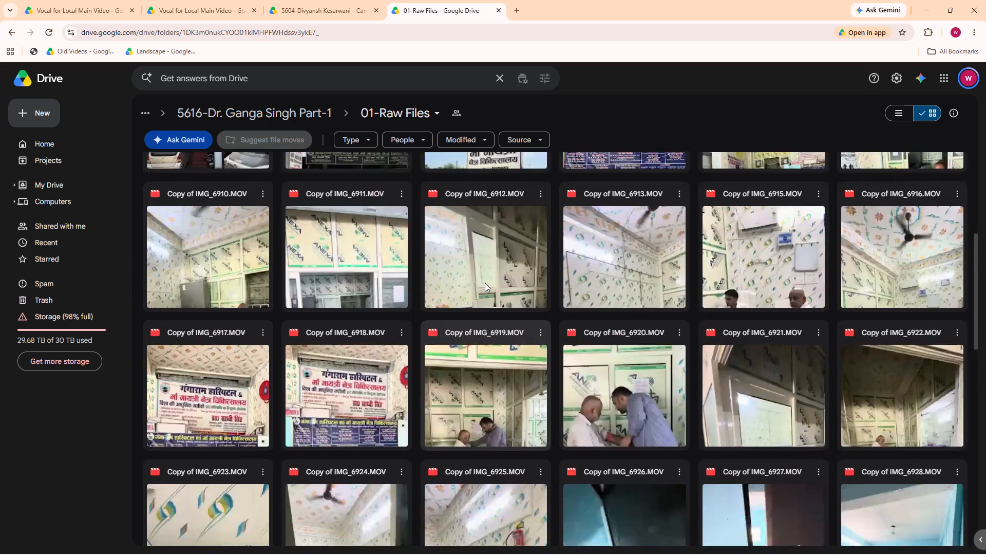
scroll(485, 283, "up", 8)
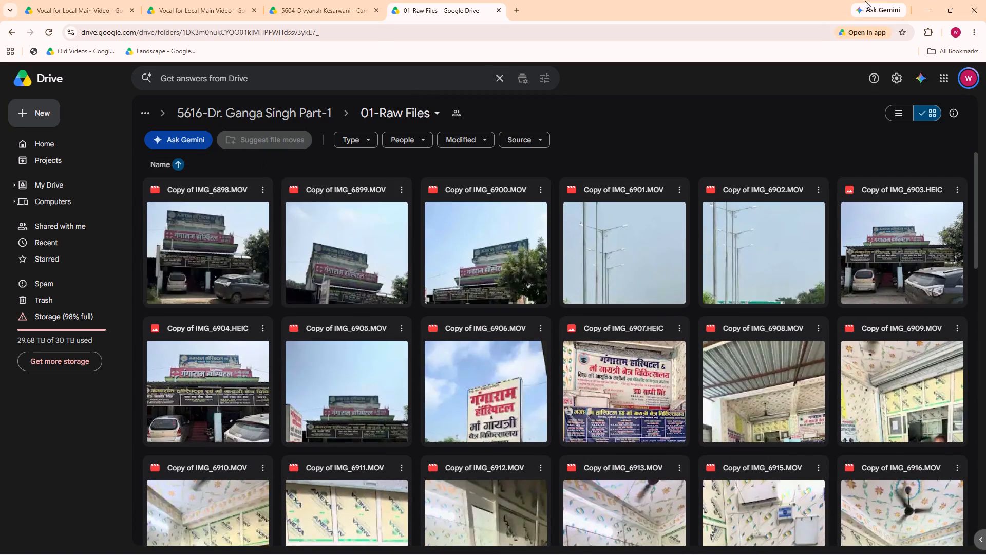
left_click(923, 1)
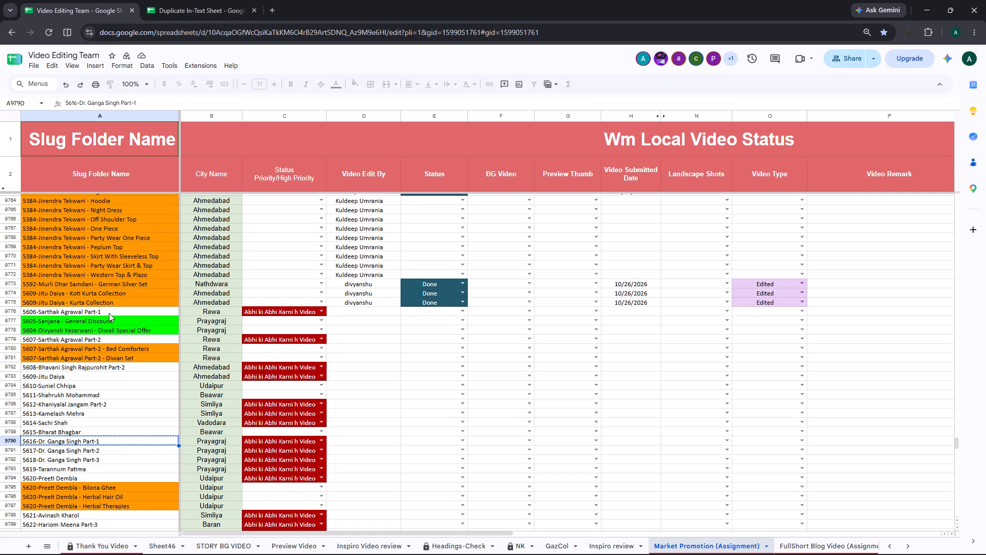
Select the four Prayagraj rows from slug 5616 through 5619, spanning the Slug Folder Name, City Name and Priority columns.
scroll(129, 412, "down", 3)
scroll(165, 371, "down", 3)
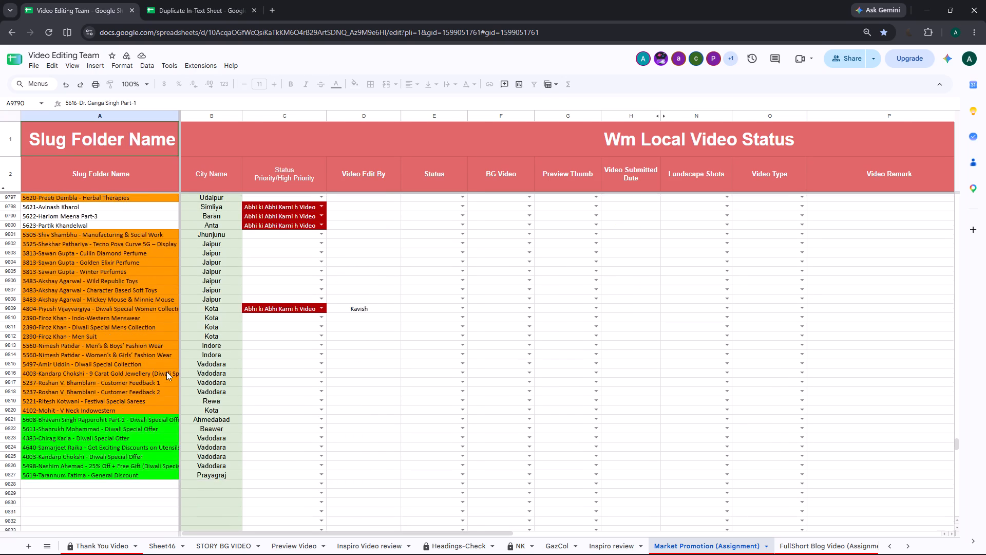
scroll(166, 372, "up", 5)
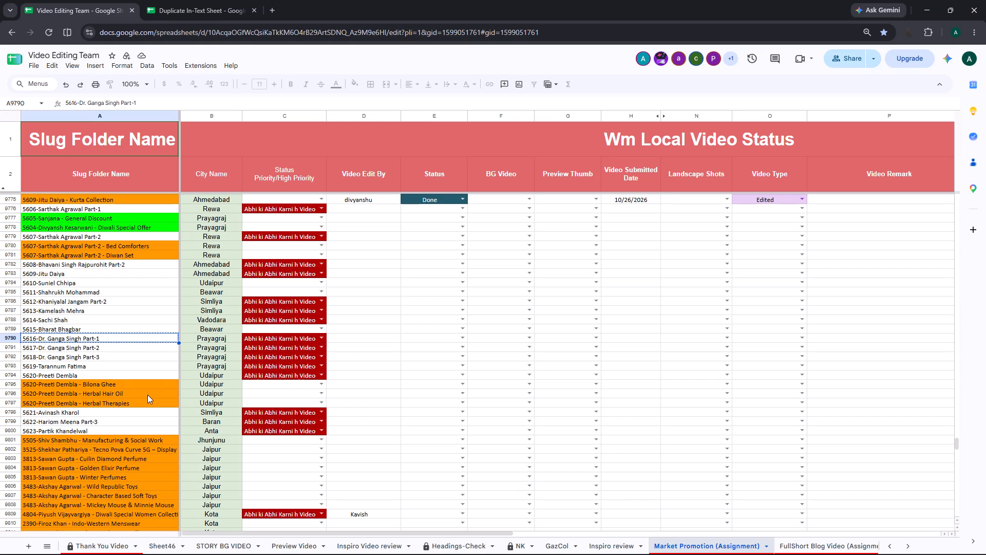
key("shift+Down")
key("shift+Down")
key("shift+Down")
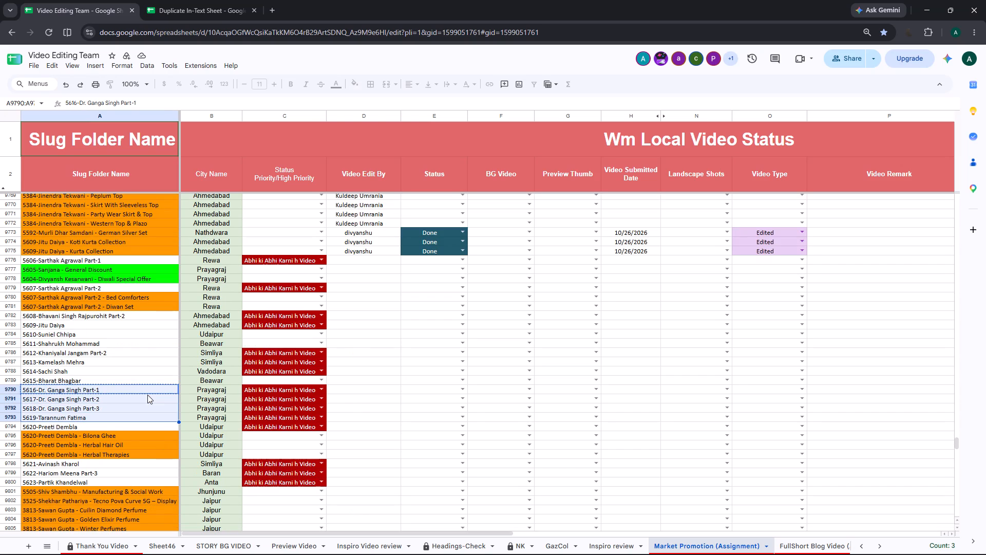
key("shift+Right")
key("shift+Right")
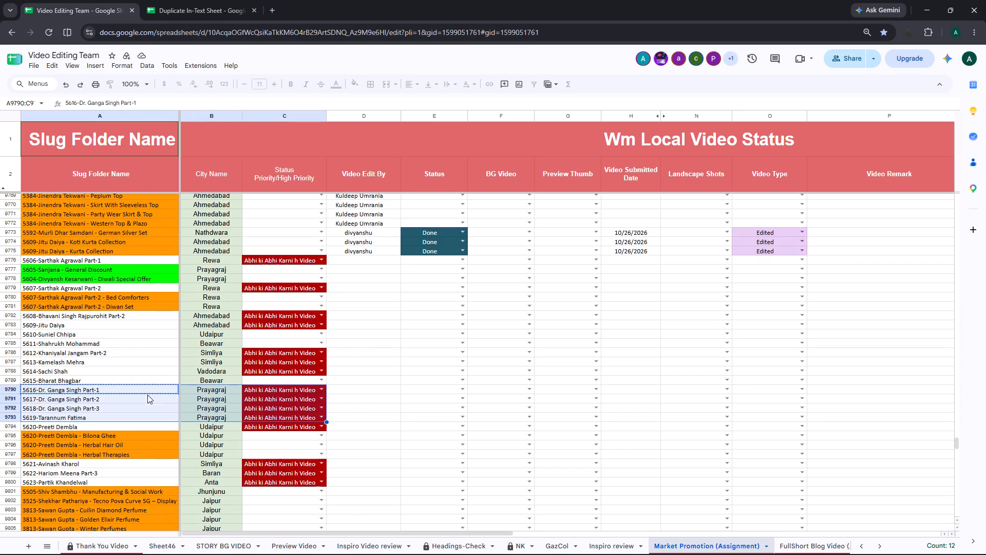
Copy the slug, city and priority cells of the four Prayagraj rows 5616 to 5619.
key("ctrl+c")
key("ctrl+c")
key("ctrl+c")
key("ctrl+c")
key("ctrl+c")
Copy the slug, city and priority cells of the four Prayagraj rows 5616 to 5619 again.
key("ctrl+c")
key("ctrl+c")
key("ctrl+c")
key("ctrl+c")
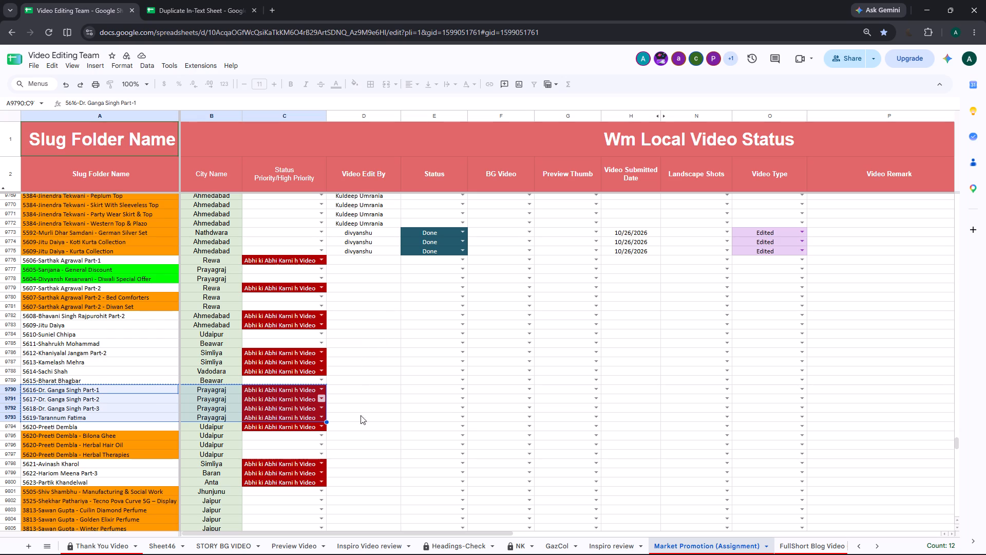
key("ctrl+c")
key("ctrl+c")
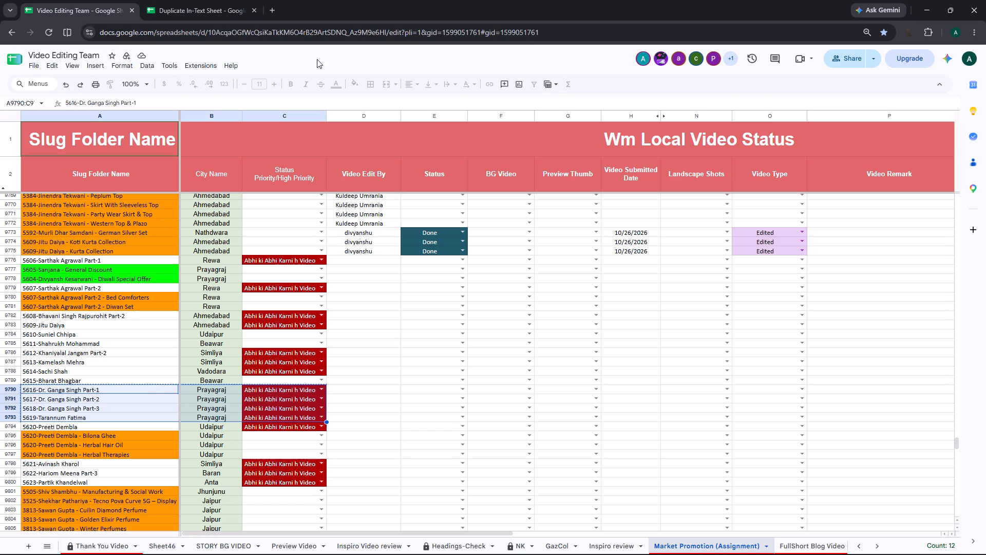
right_click(147, 390)
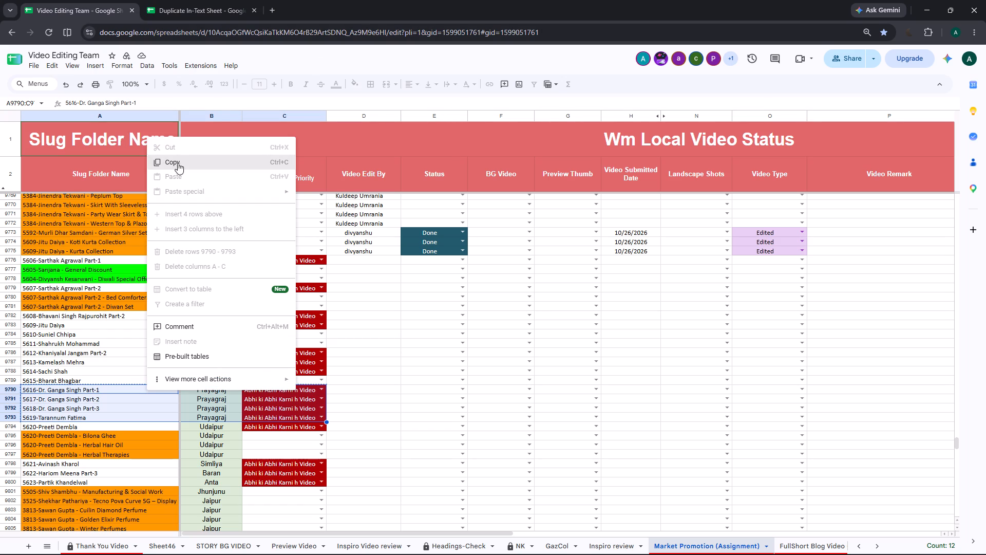
left_click(180, 161)
left_click(152, 365)
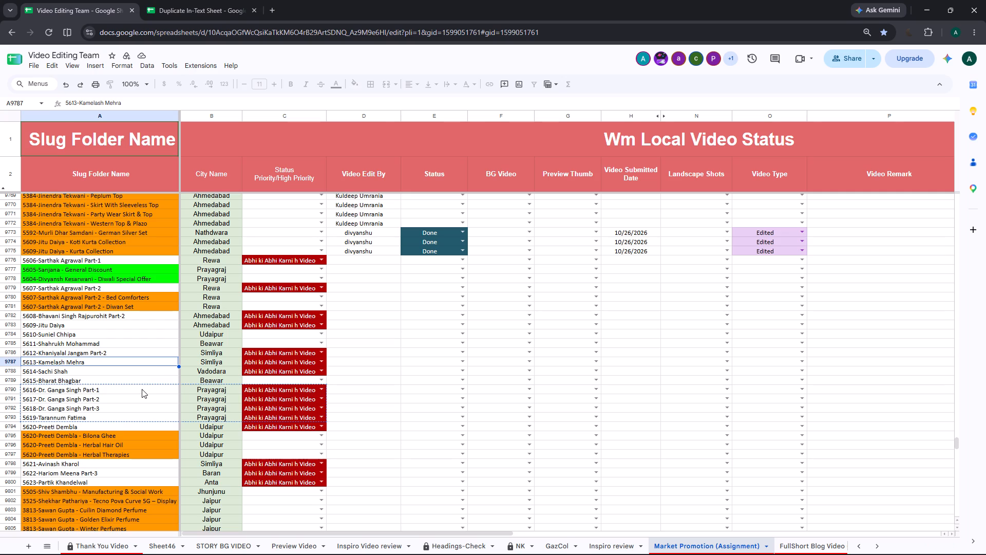
left_click(142, 388)
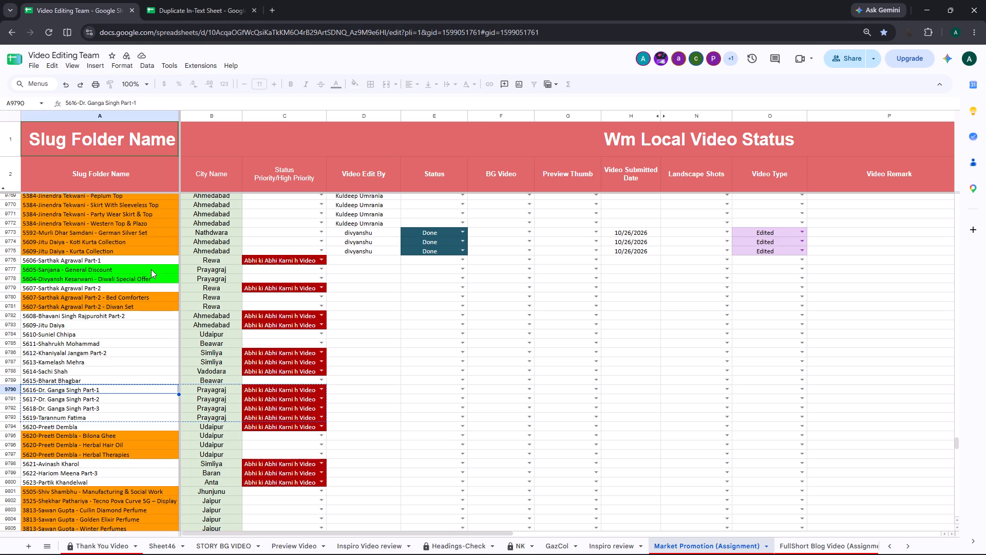
Set the Status of the Prayagraj slug rows 5616, 5617 and 5618 to In-Progress.
scroll(142, 388, "down", 1)
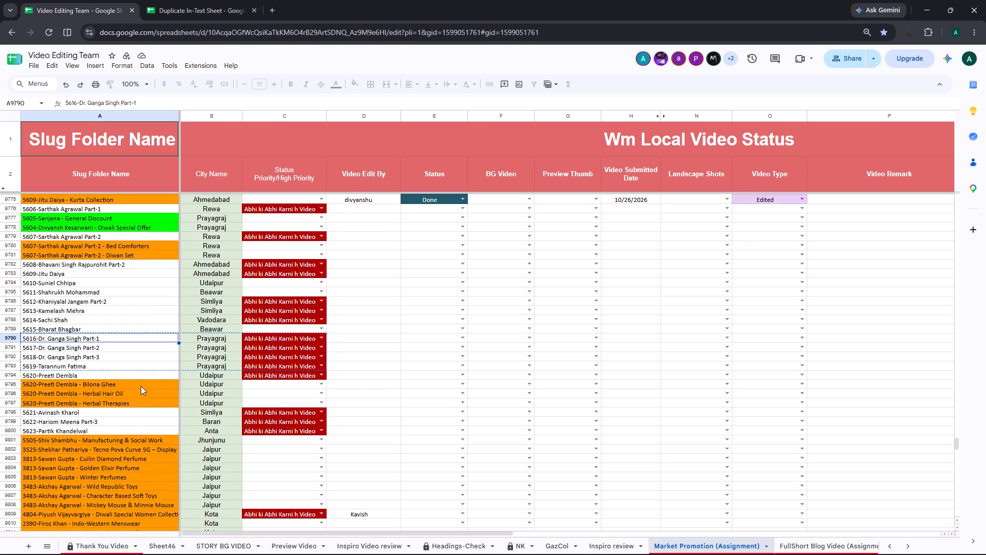
scroll(145, 375, "up", 2)
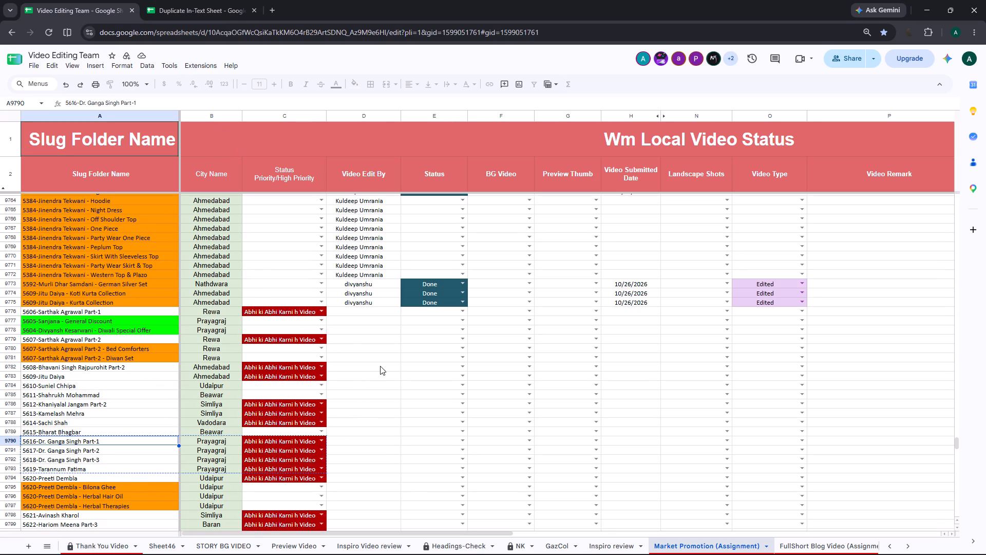
left_click(377, 441)
left_click(438, 440)
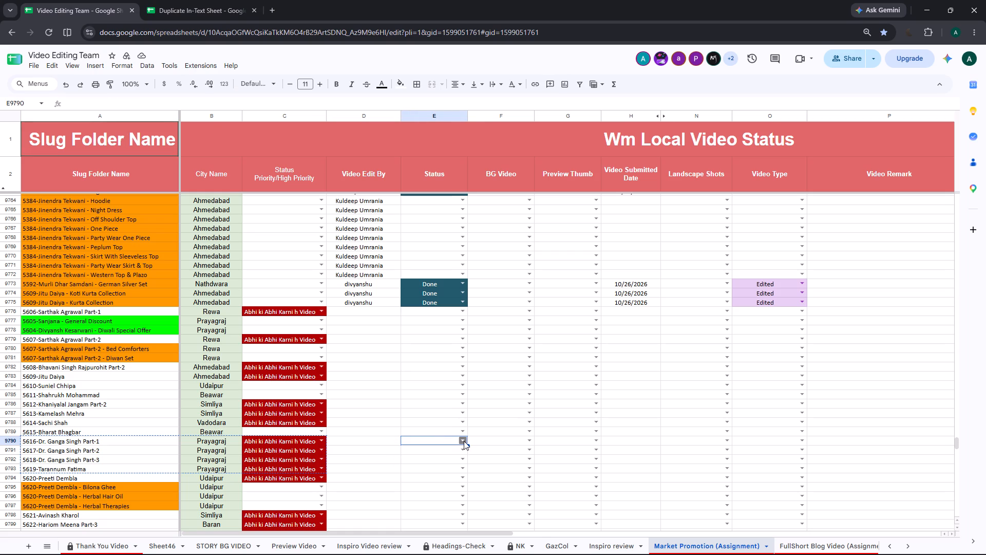
left_click(464, 441)
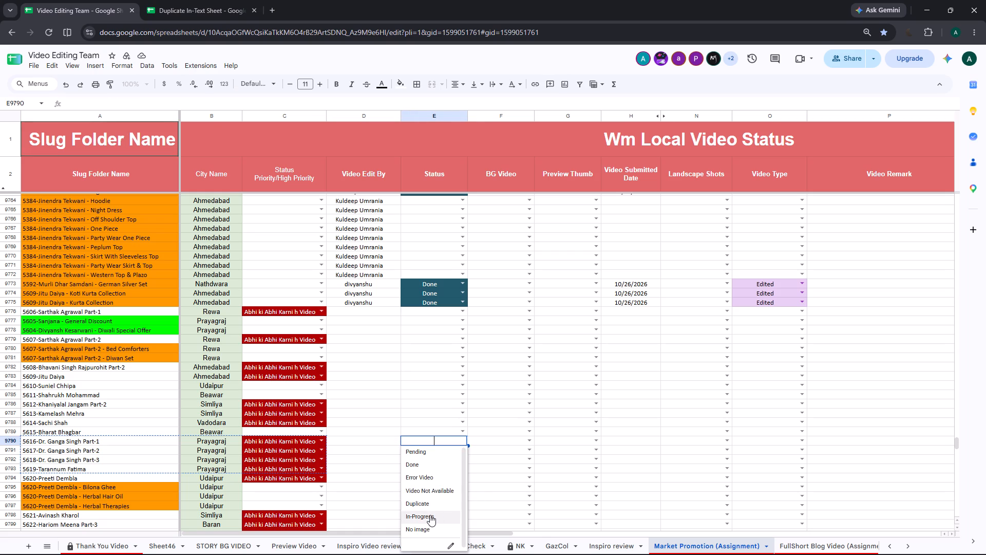
left_click(430, 515)
scroll(374, 455, "down", 4)
scroll(445, 362, "up", 2)
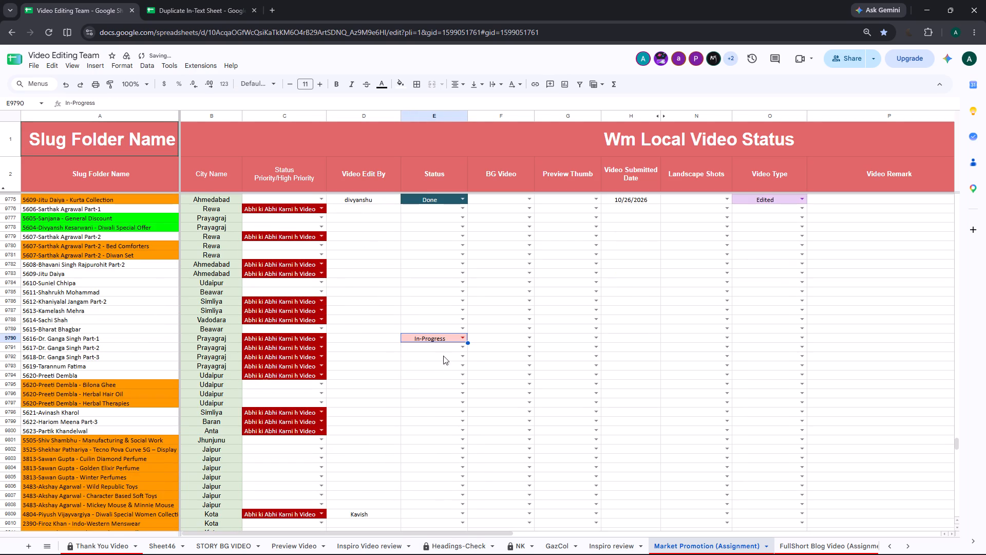
left_click(464, 349)
left_click(438, 422)
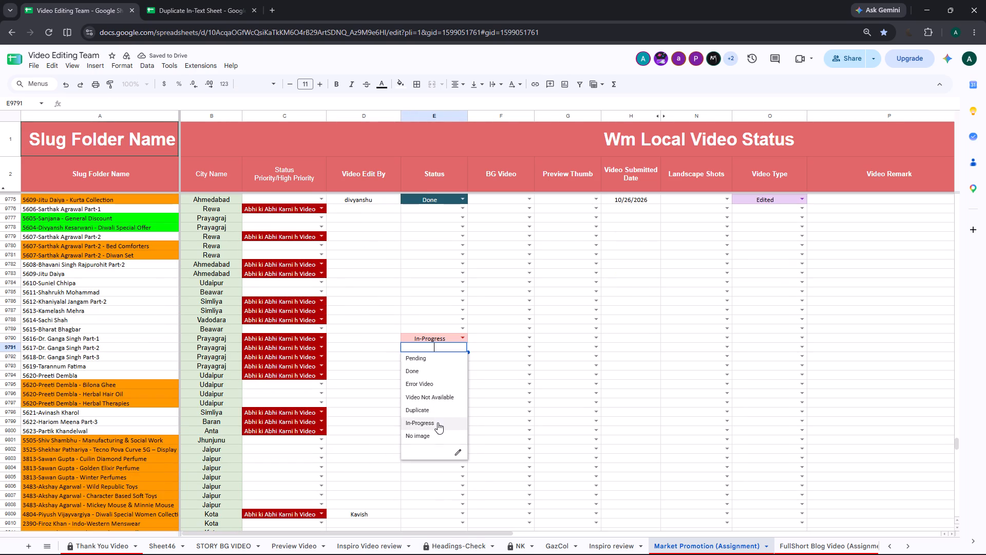
left_click(464, 360)
left_click(434, 434)
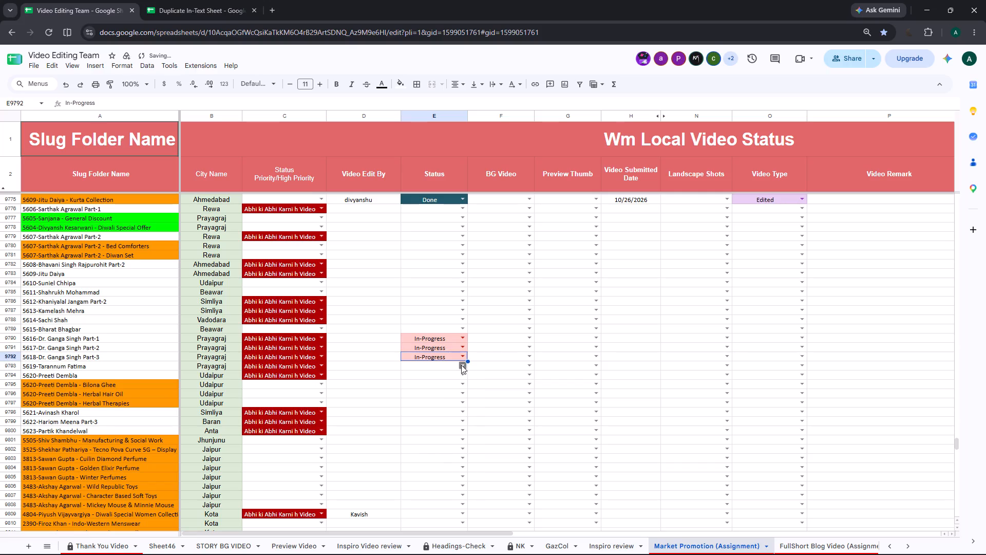
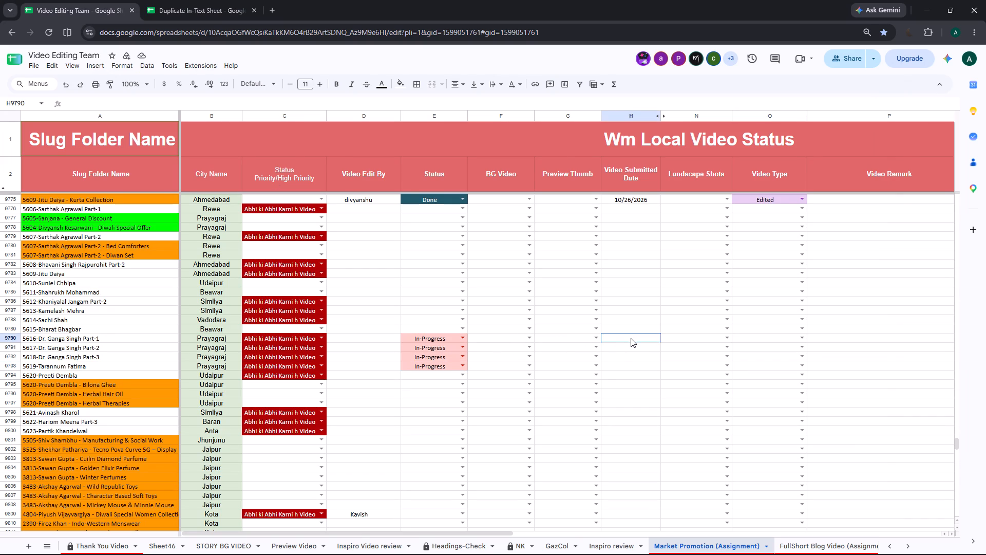
Enter the current date, 10/27/2026, as Video Submitted Date for the four Prayagraj rows 5616 to 5619.
key("shift+Down")
key("shift+Down")
key("shift+Down")
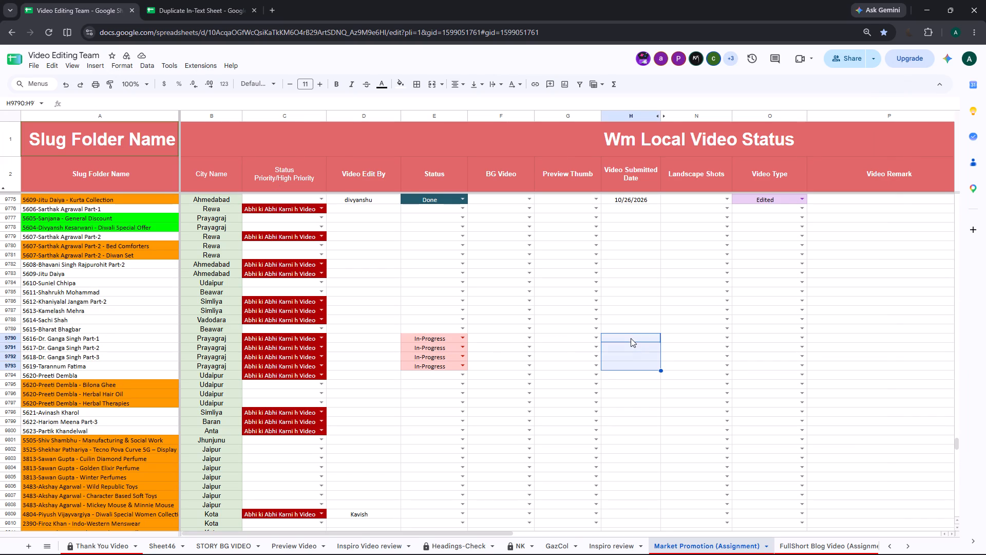
key("ctrl+semicolon")
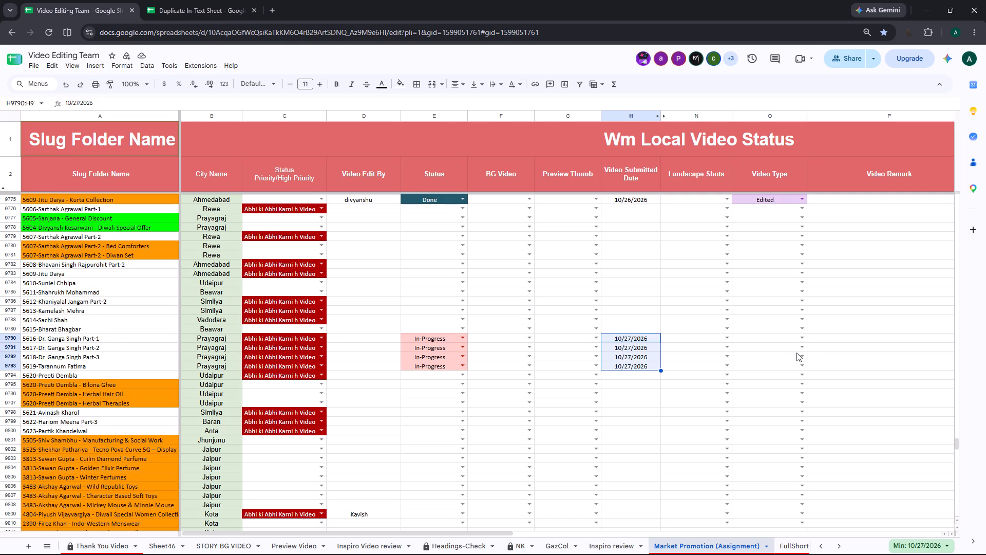
Enter Aditya as the Video Remark for row 5616 and fill it down through row 5619.
left_click(776, 336)
key("Right")
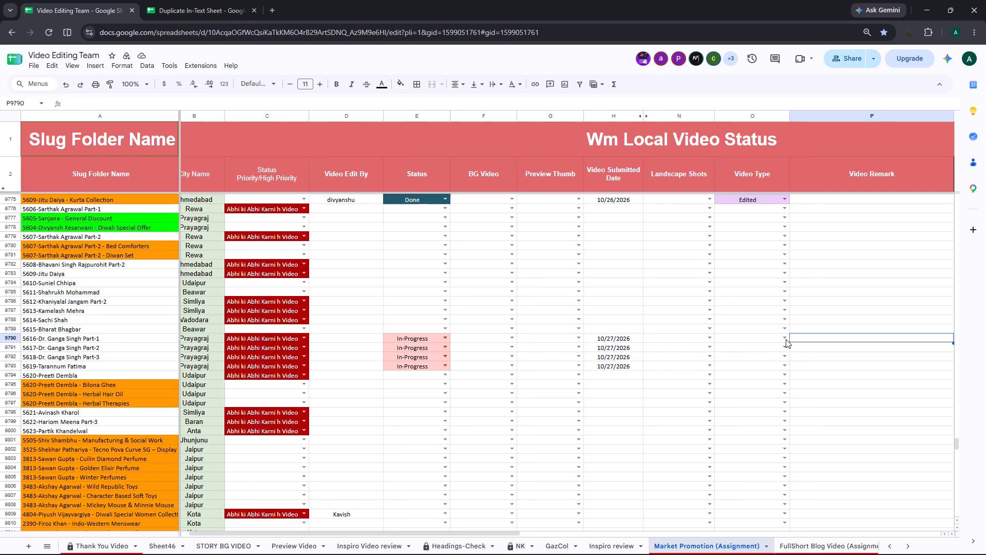
type("Aditya")
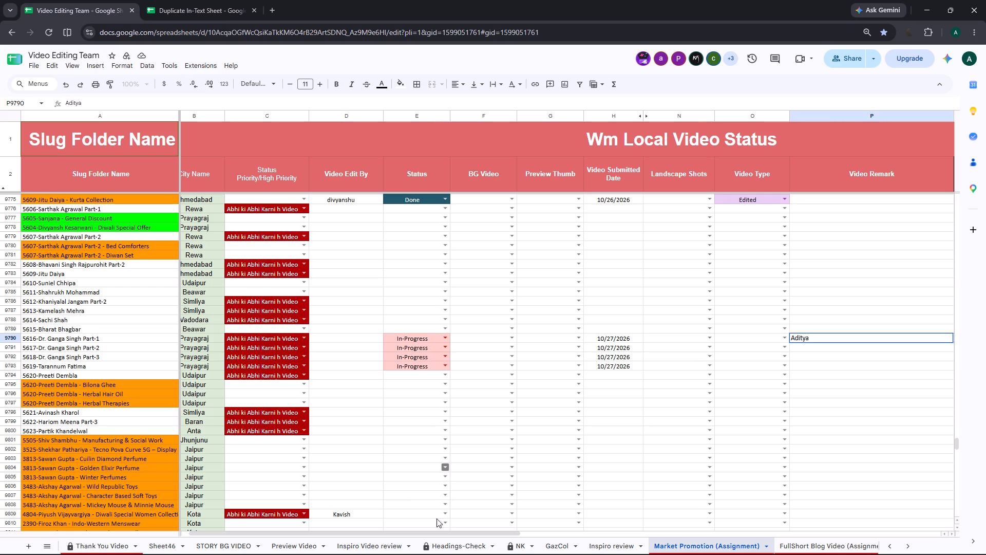
left_click_drag(434, 533, 465, 535)
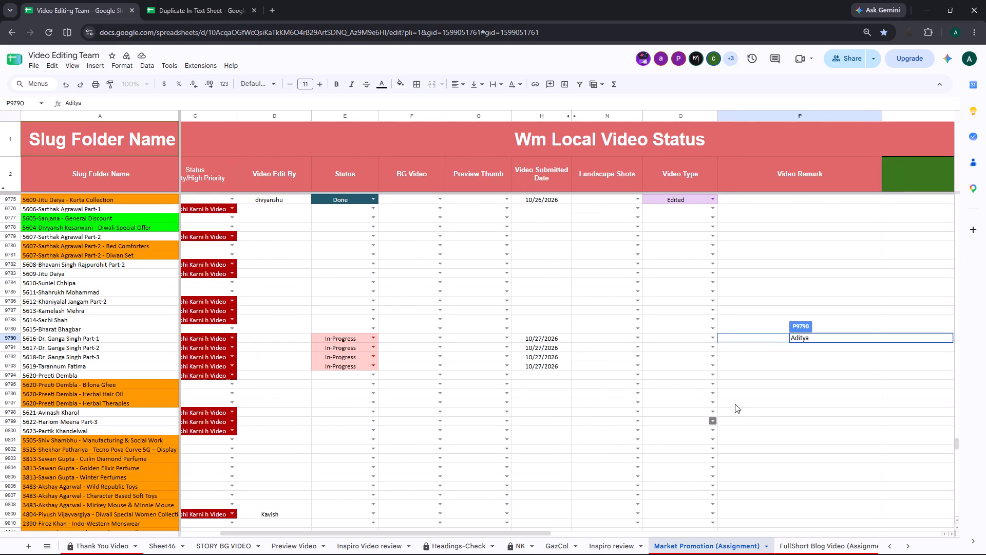
left_click(742, 400)
left_click(733, 338)
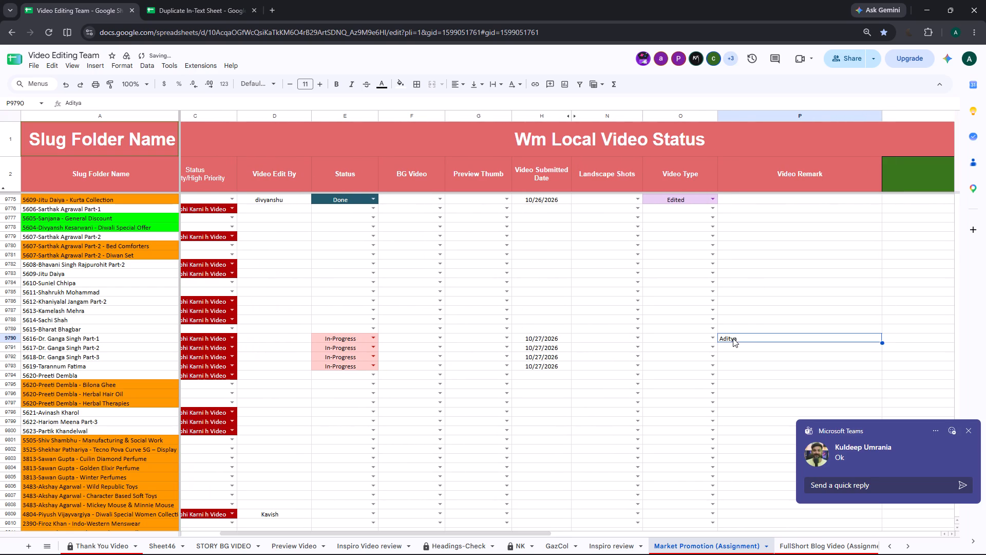
left_click_drag(883, 340, 884, 360)
left_click_drag(884, 360, 885, 363)
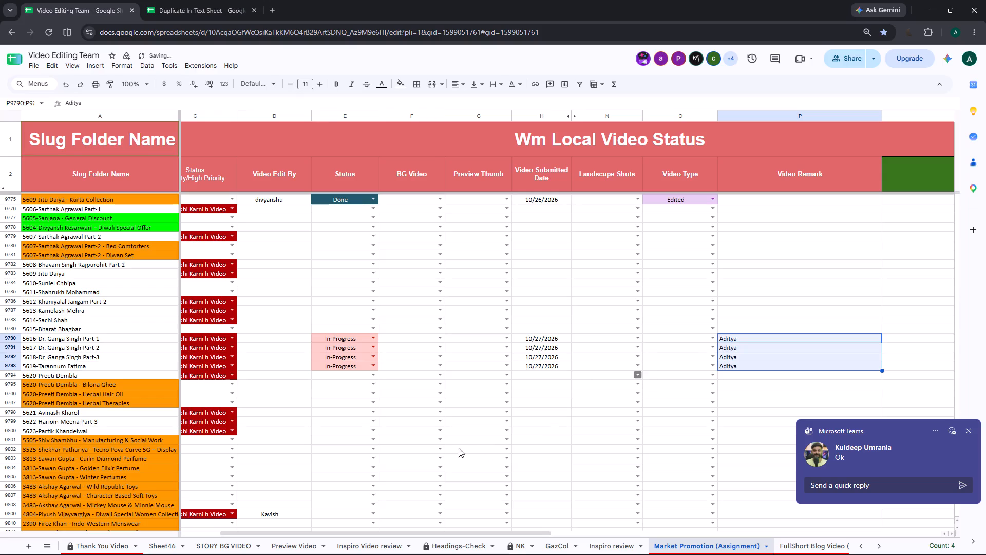
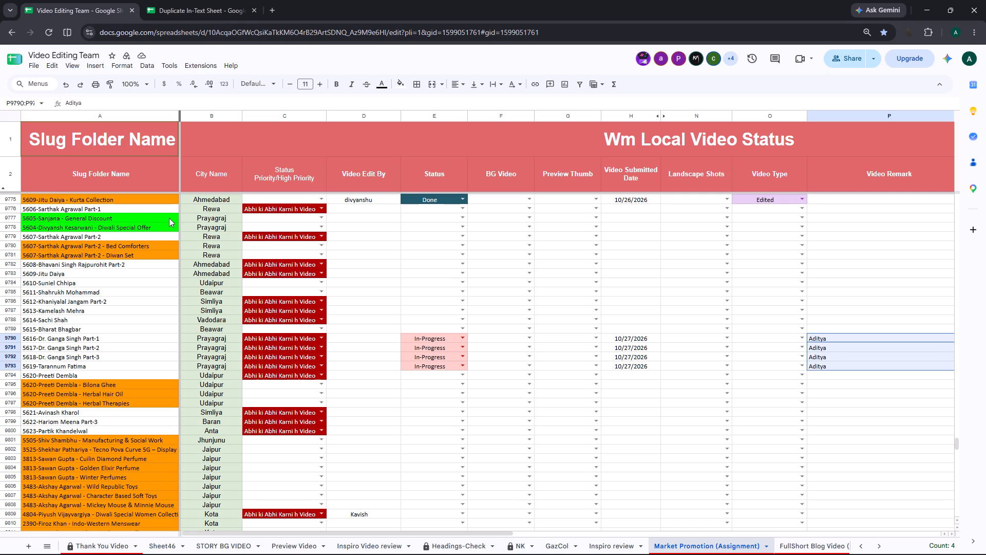
Copy the slug name of row 5616 and check the footage in its 01-Raw Files folder in Drive.
scroll(163, 217, "up", 1)
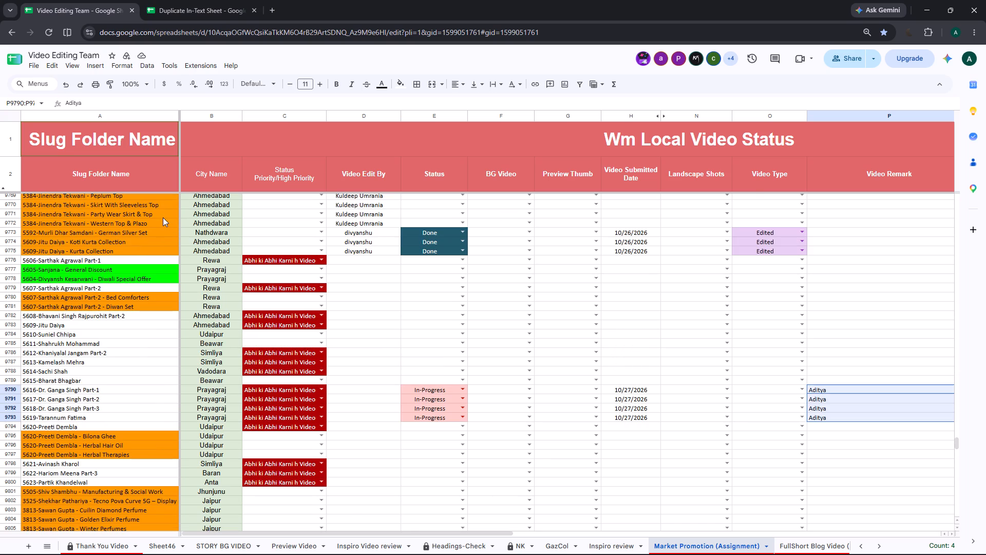
scroll(163, 218, "down", 1)
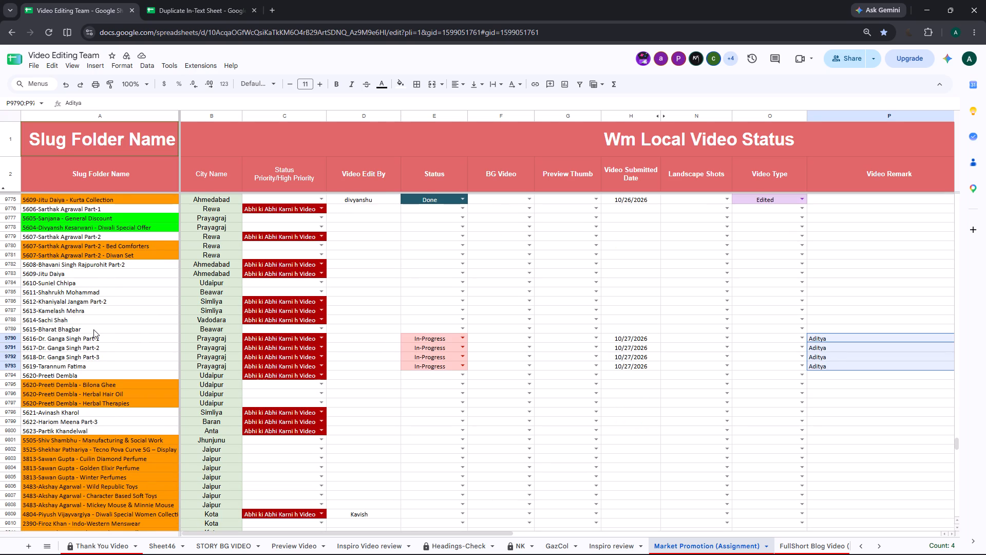
scroll(93, 330, "up", 1)
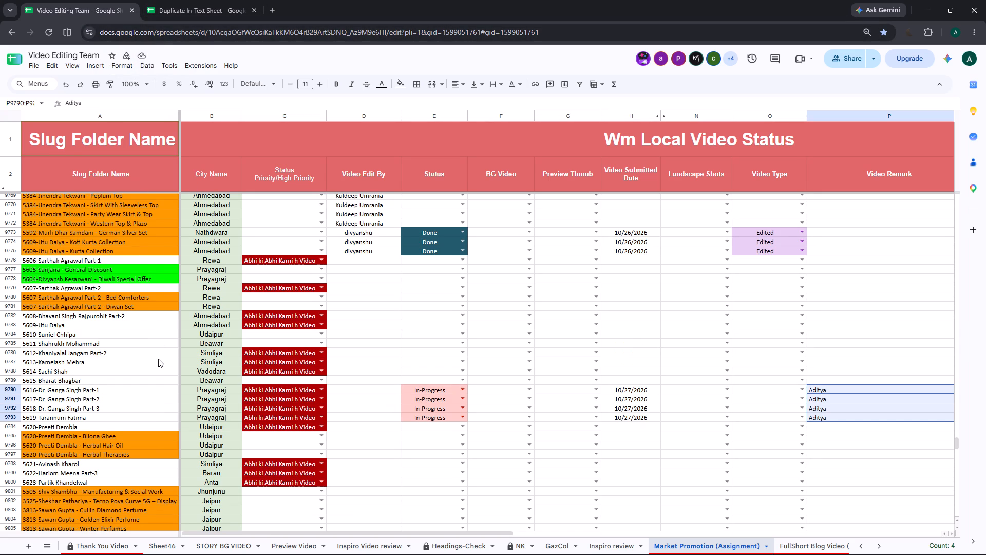
left_click(110, 390)
key("ctrl+c")
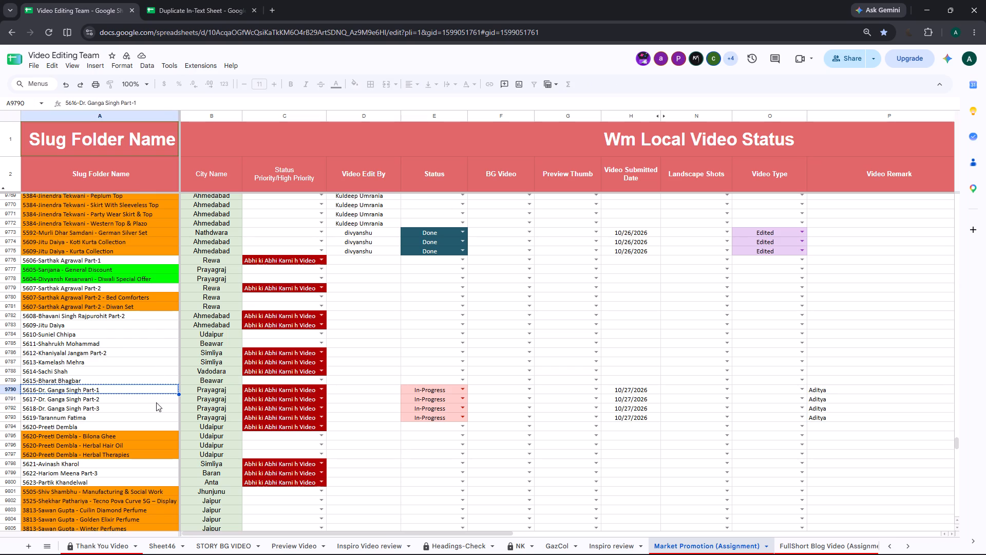
left_click(153, 386)
key("ctrl+c")
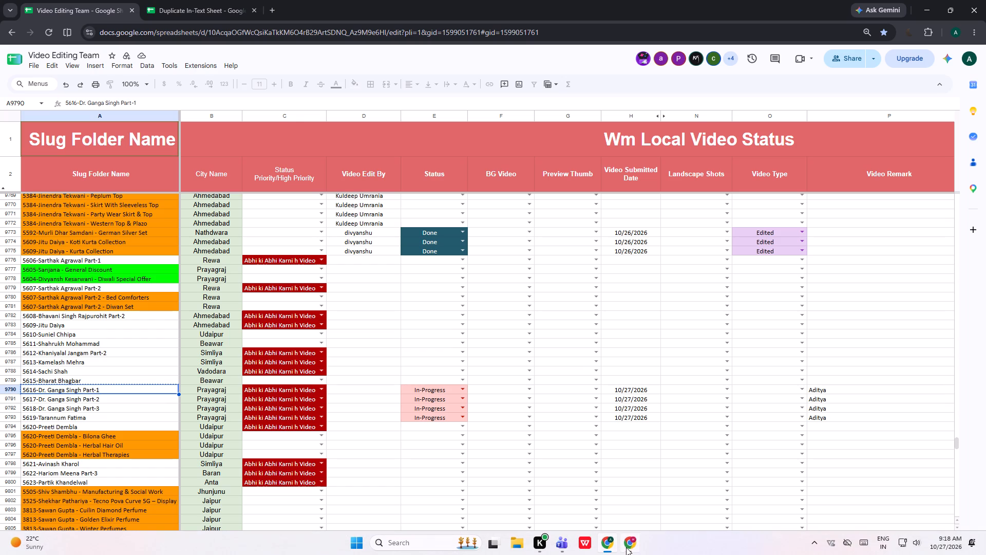
left_click(628, 542)
scroll(431, 301, "down", 2)
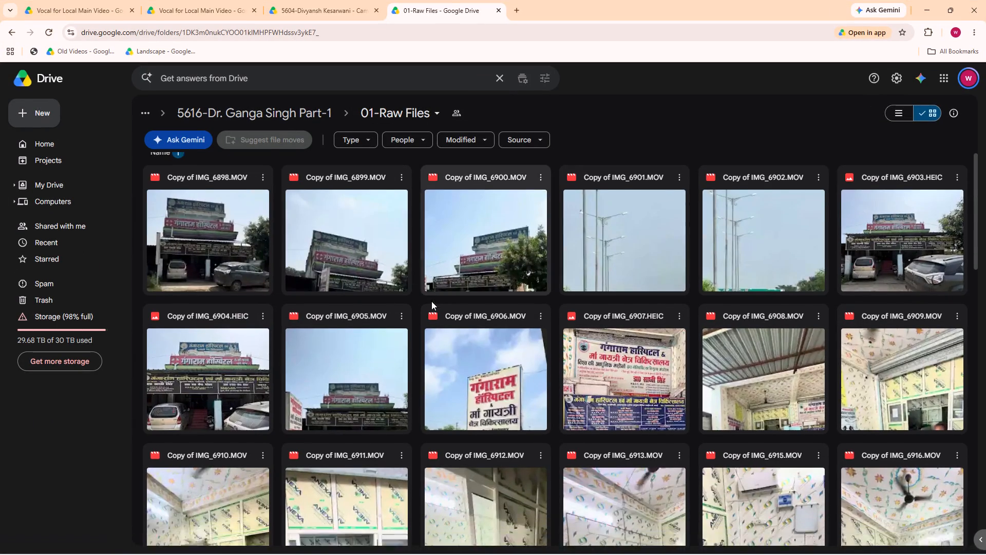
scroll(431, 301, "down", 18)
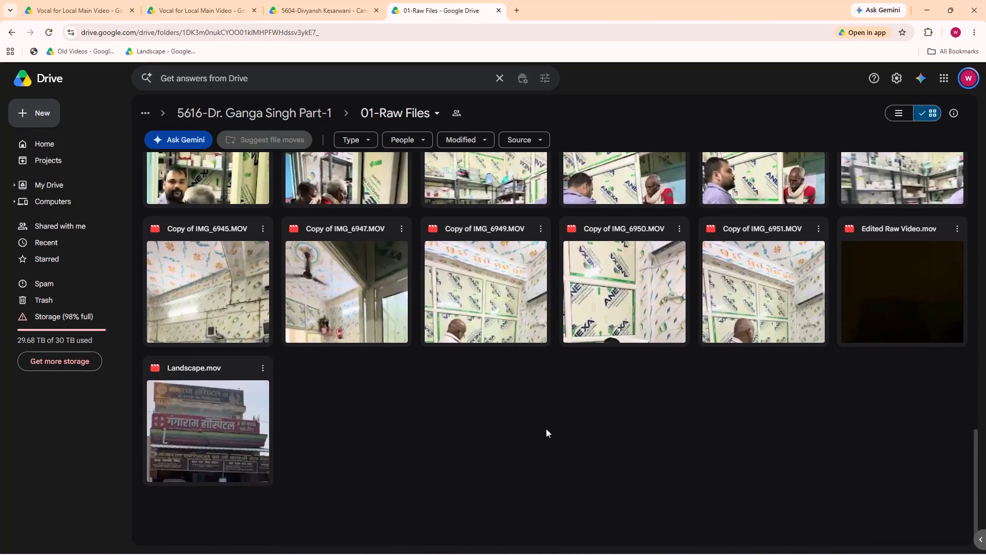
left_click(927, 0)
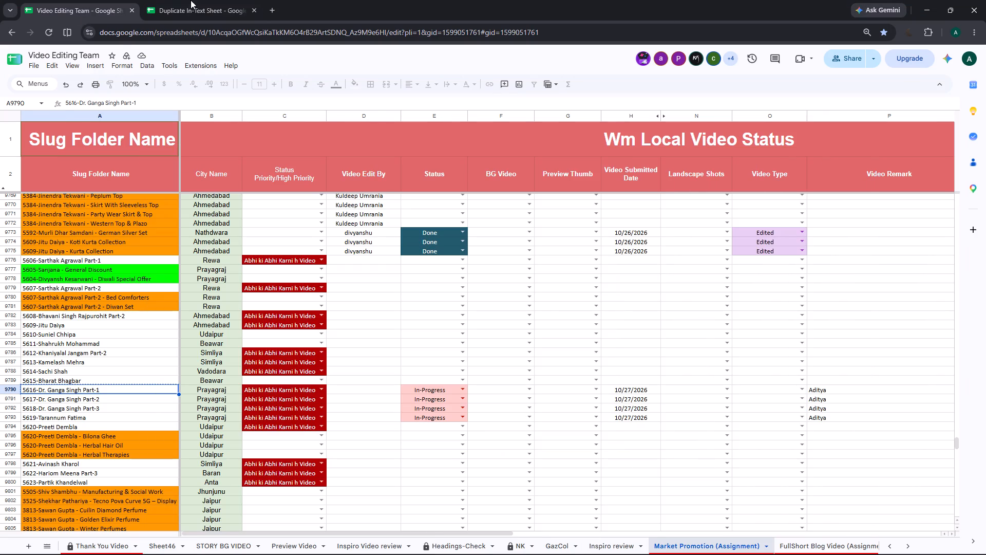
Find the first empty entry block below the latest picked videos in the Local sheet of Duplicate In-Text Sheet.
left_click(197, 0)
left_click_drag(957, 168, 965, 194)
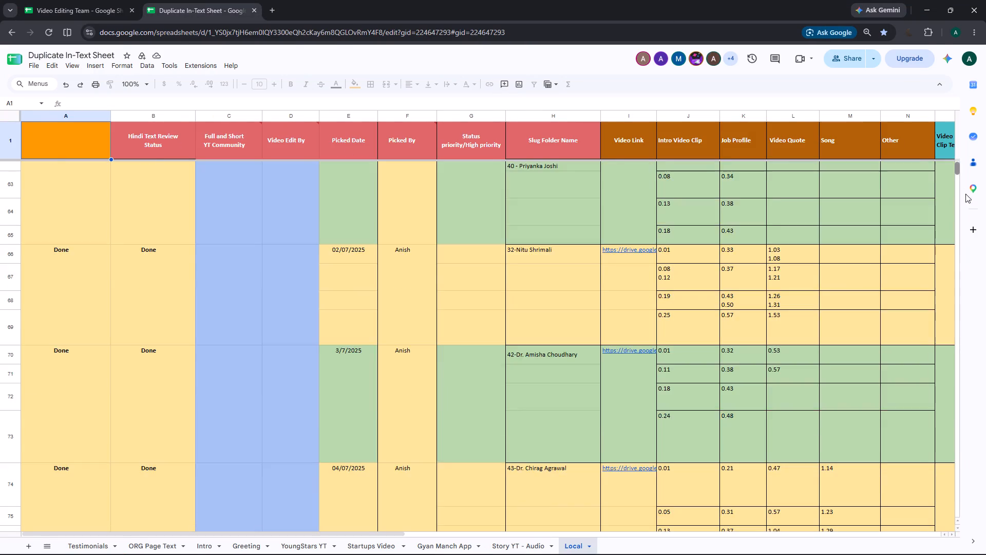
left_click_drag(965, 194, 960, 490)
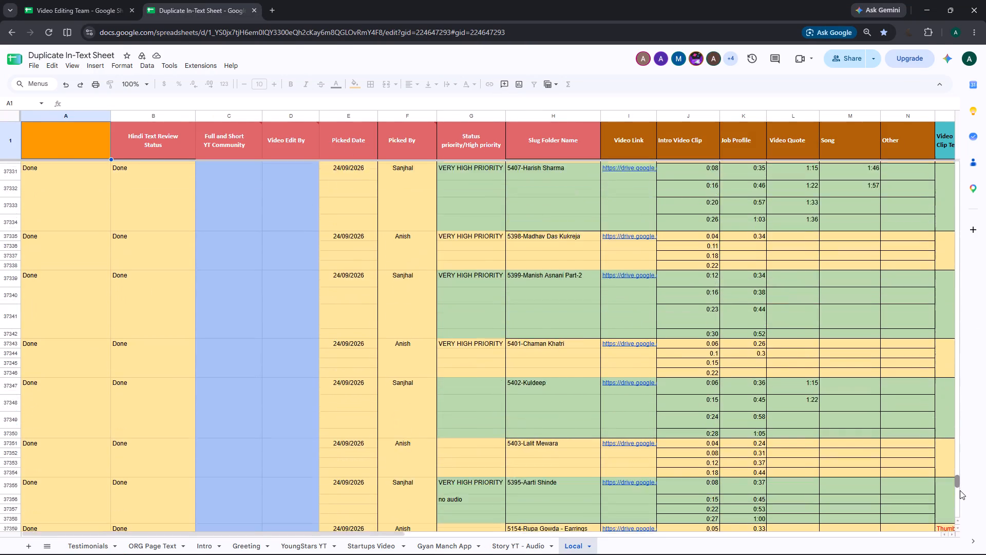
left_click_drag(960, 490, 965, 504)
scroll(690, 380, "up", 2)
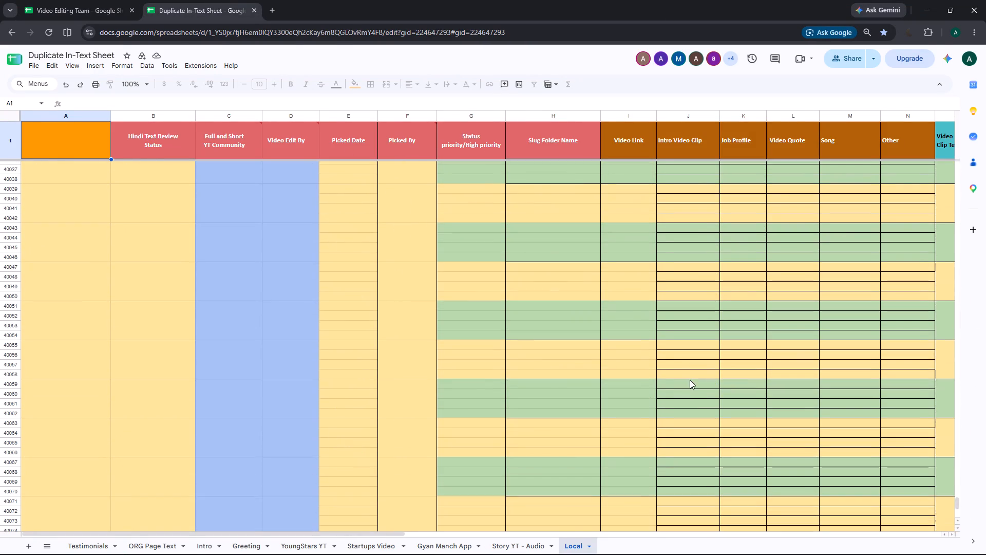
scroll(690, 379, "up", 18)
scroll(688, 379, "down", 2)
scroll(688, 379, "up", 1)
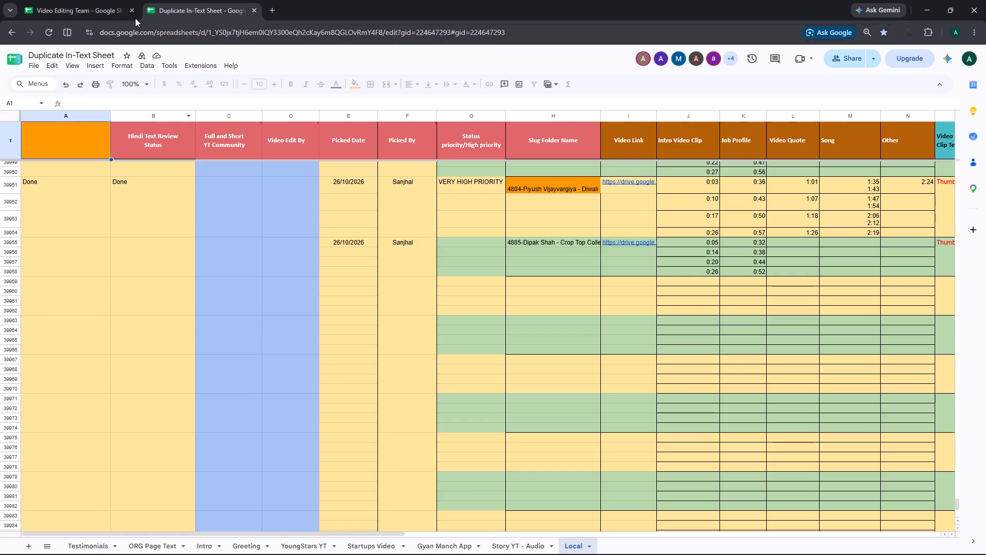
Copy the slug name of row 5616 from the Video Editing Team sheet and open its matching folder through a Drive search.
left_click(101, 0)
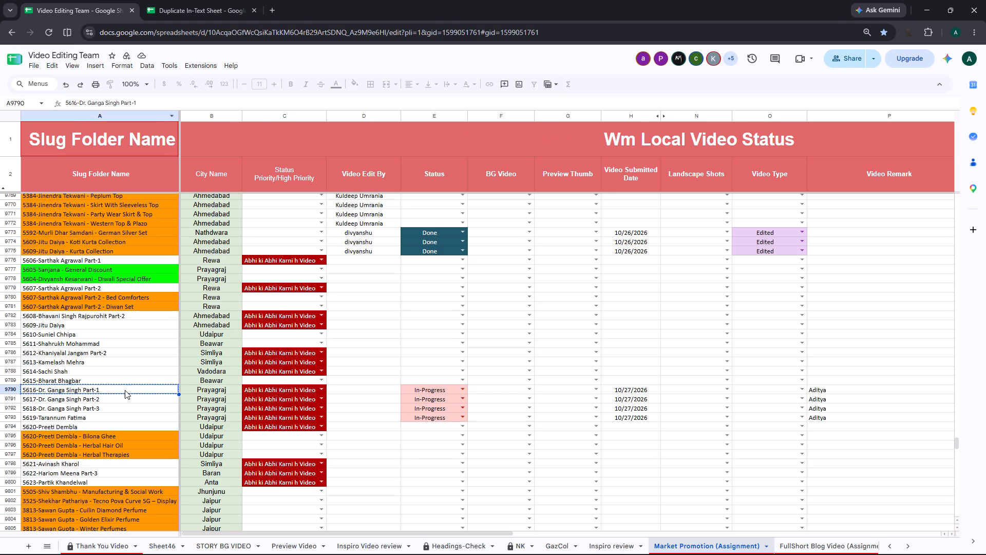
left_click(125, 390)
key("ctrl+c")
left_click(193, 3)
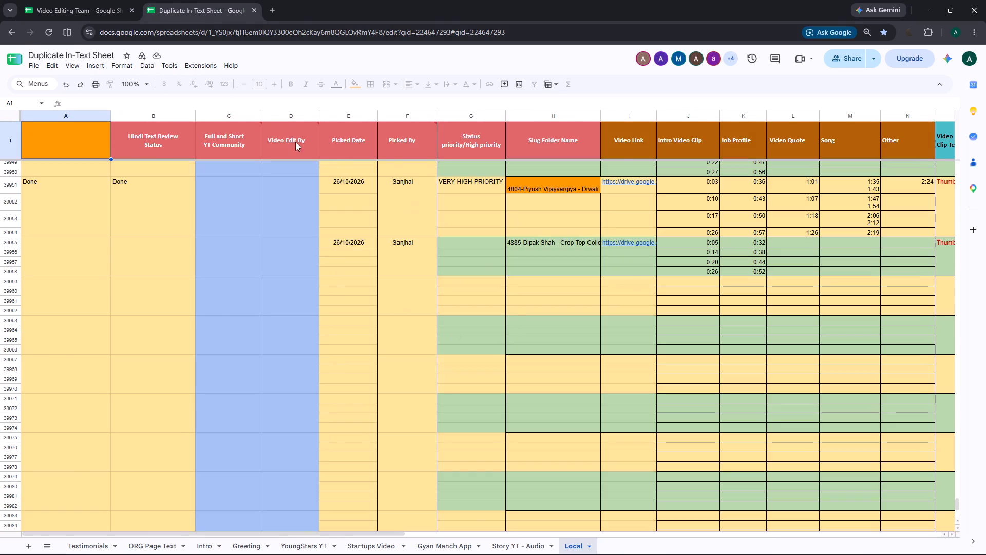
left_click(43, 0)
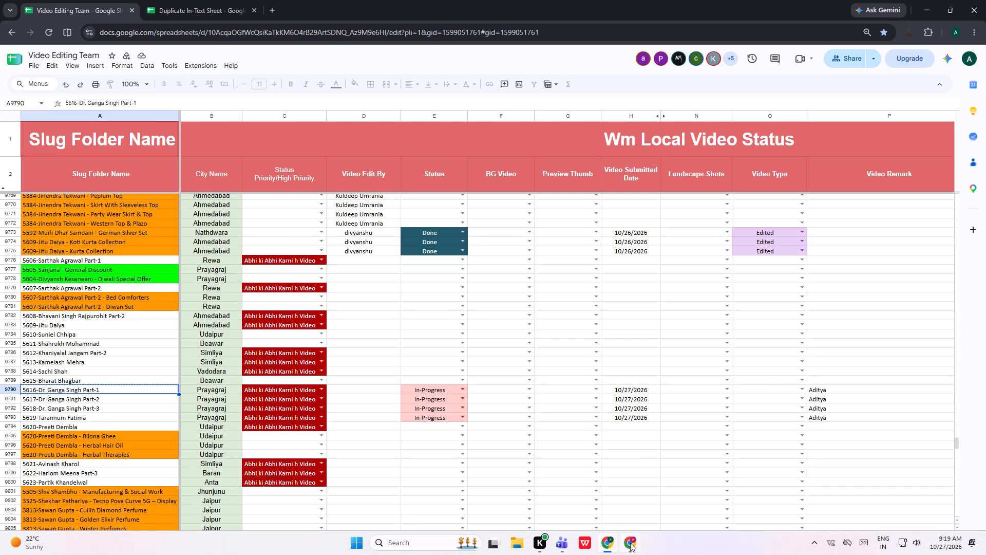
left_click(630, 544)
left_click(253, 81)
key("ctrl+v")
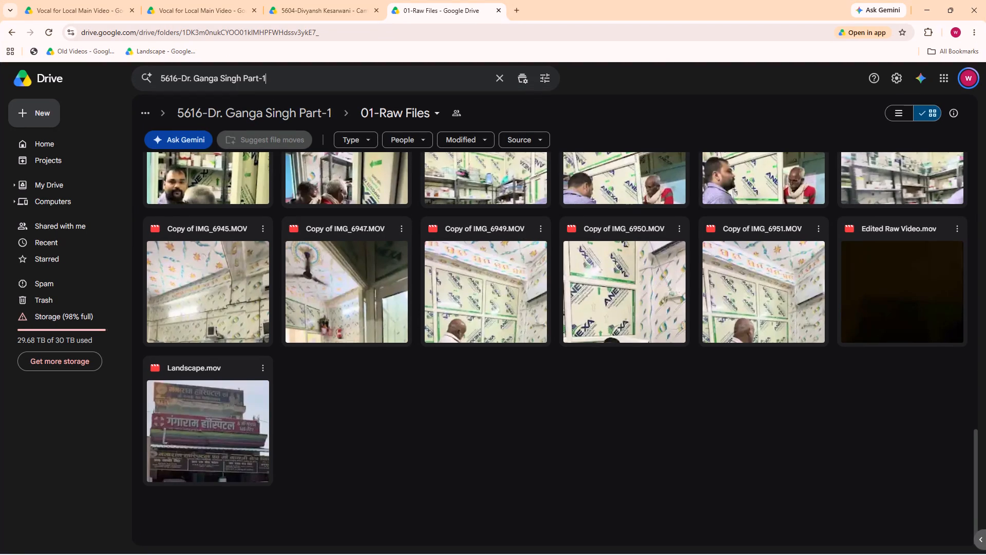
left_click(244, 138)
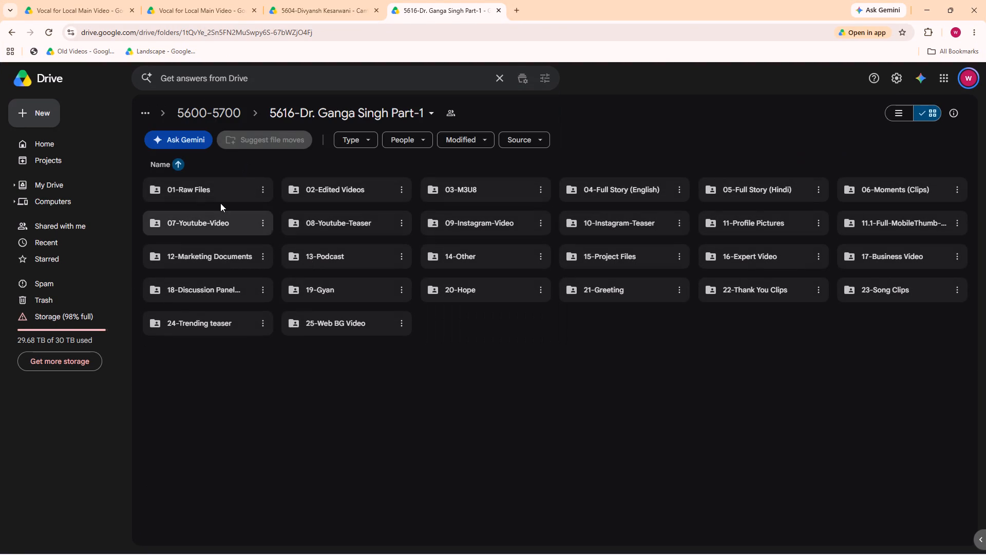
Copy the share link of Edited Raw Video.mov from slug 5616's 01-Raw Files folder.
double_click(218, 197)
scroll(443, 302, "down", 5)
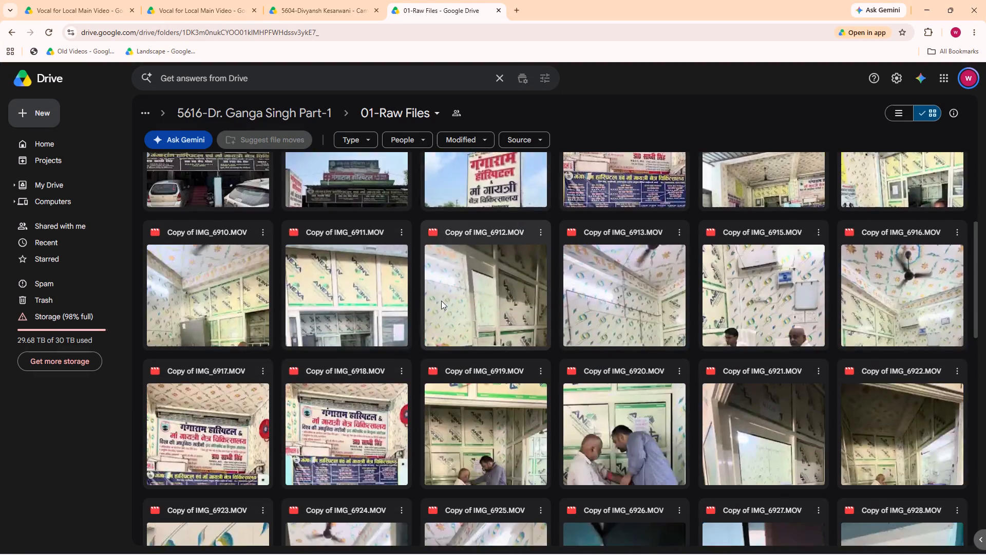
scroll(441, 301, "down", 20)
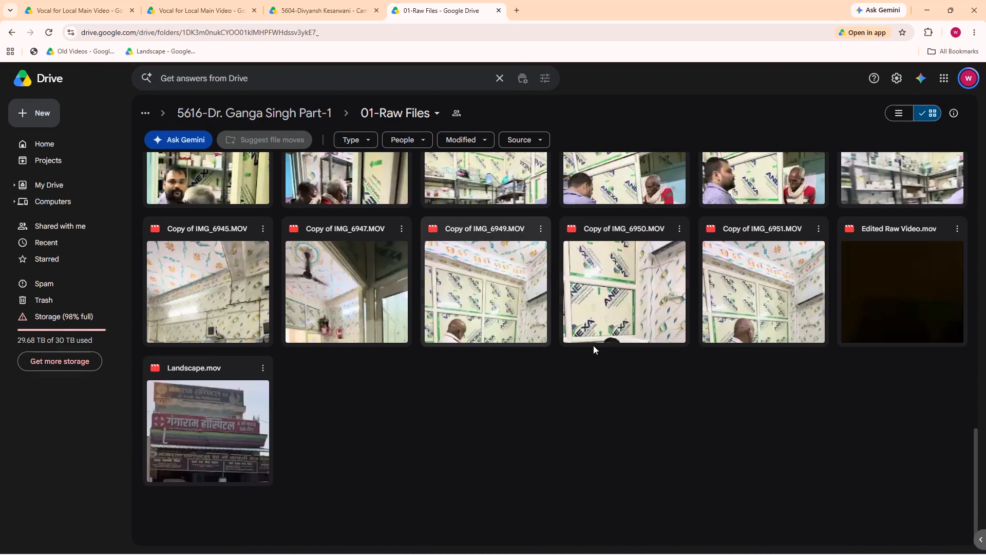
left_click(947, 274)
right_click(945, 274)
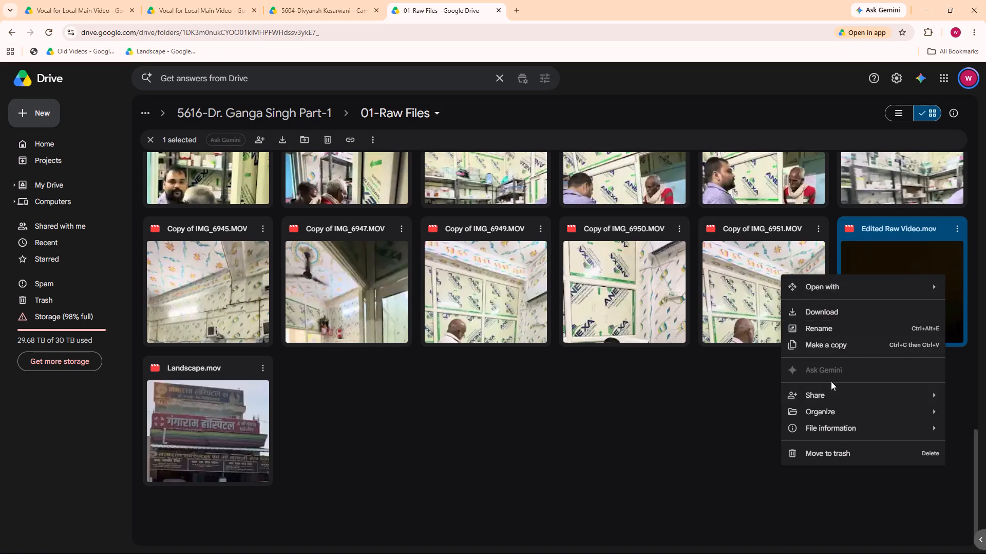
left_click(827, 390)
left_click(682, 417)
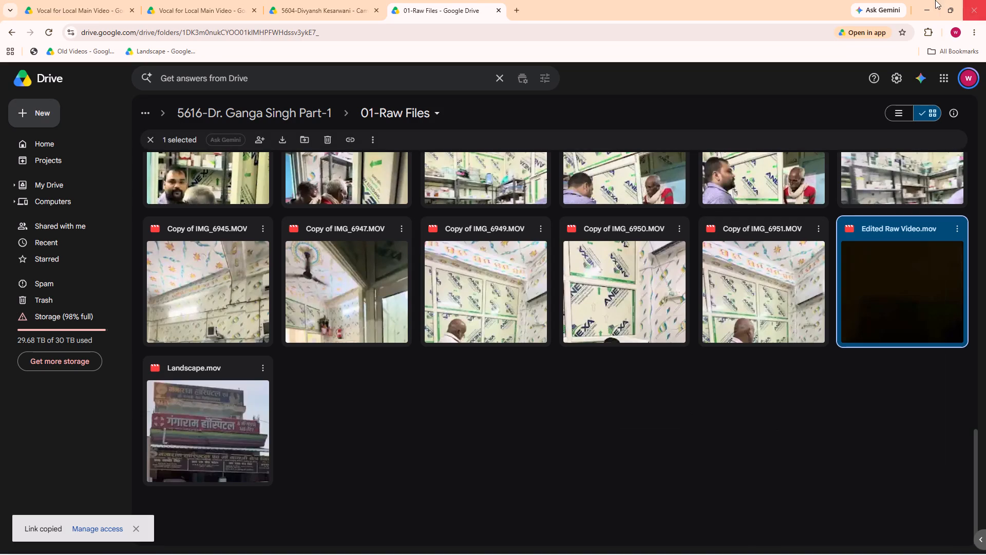
Paste the copied video link without formatting into the Video Link cell of row 39959 in Duplicate In-Text Sheet.
left_click(924, 0)
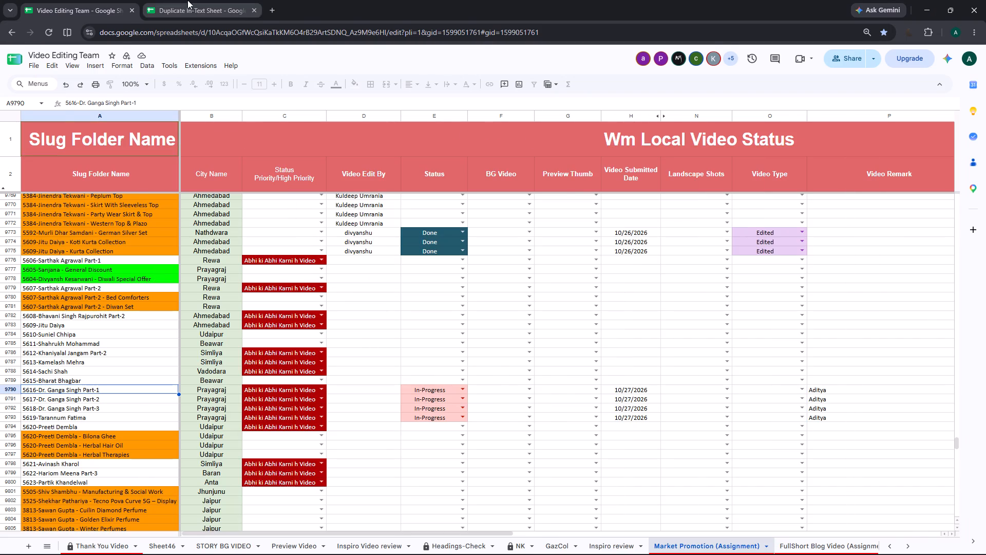
left_click(187, 0)
left_click(624, 278)
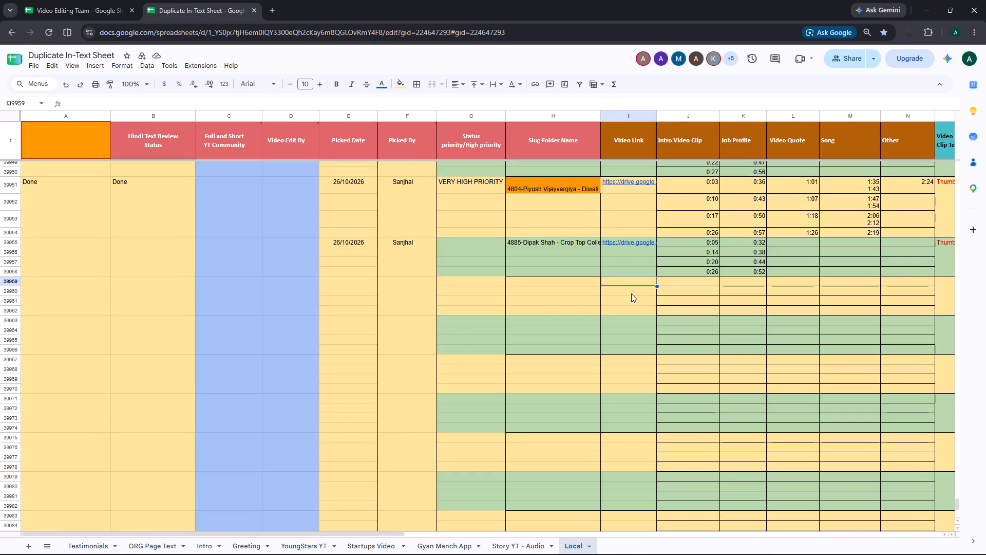
key("ctrl+shift+v")
Copy the 5616 slug name from Video Editing Team into the Slug Folder Name cell of row 39959, values only.
left_click(576, 288)
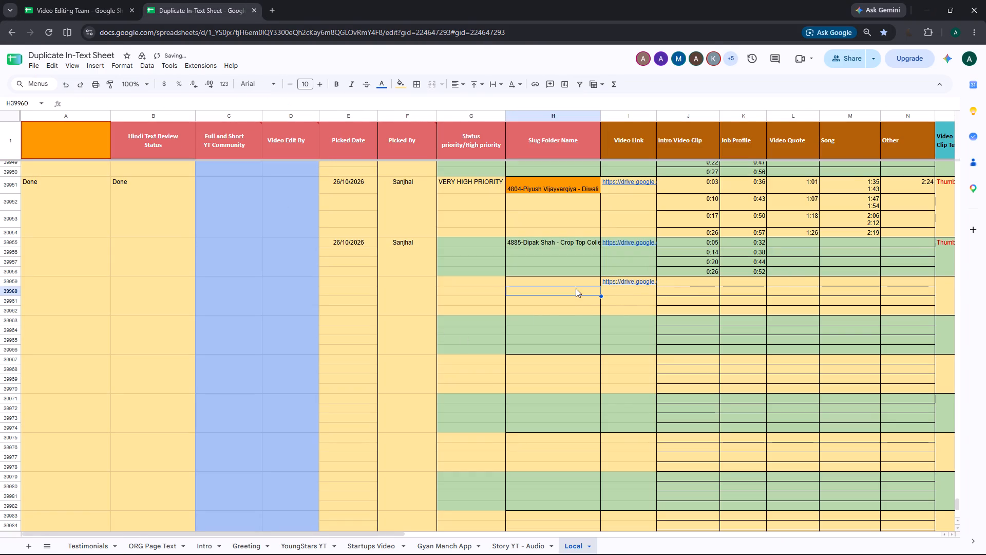
left_click(573, 283)
left_click(101, 2)
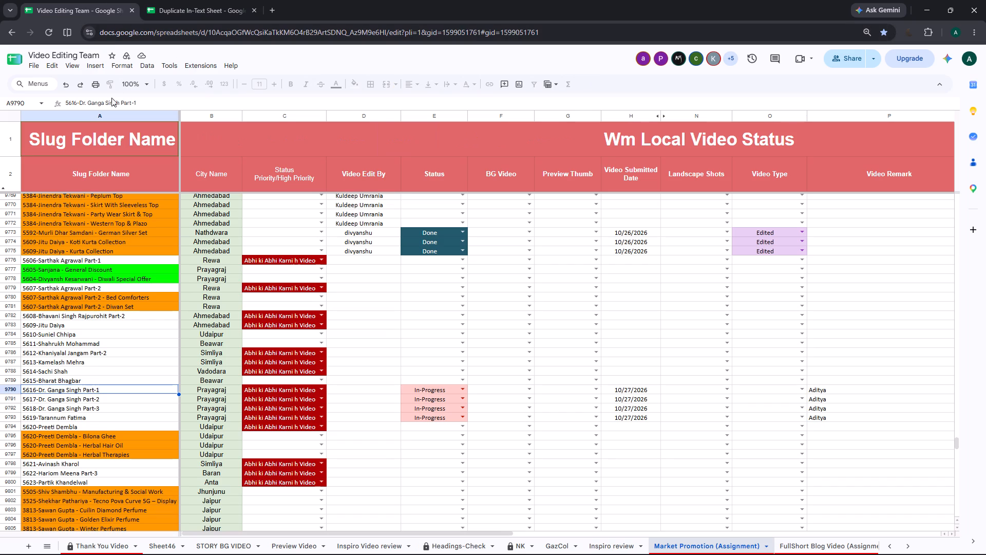
key("ctrl+c")
left_click(215, 0)
left_click(559, 279)
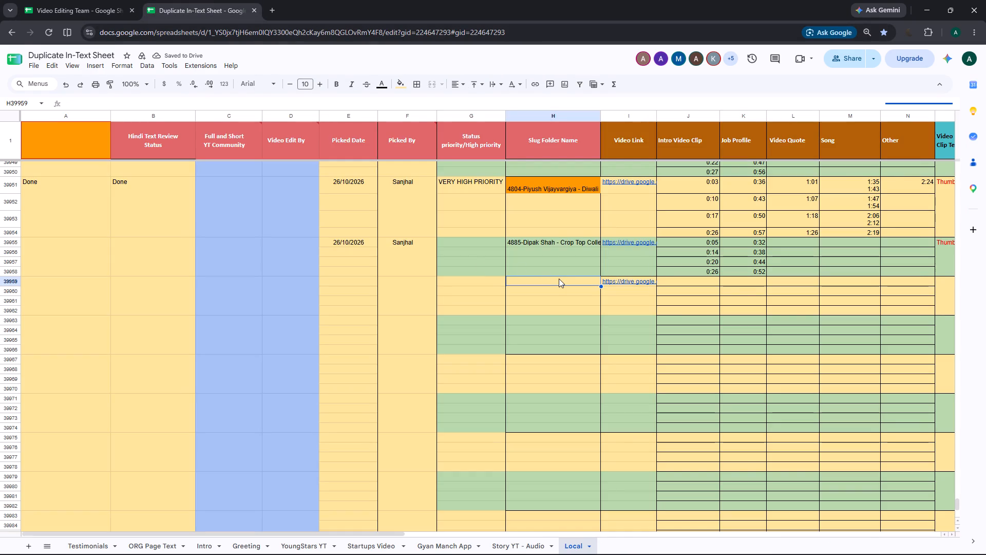
key("ctrl+shift+v")
Copy the slug name of row 5617 from Video Editing Team and open its matching folder through a Drive search.
left_click(48, 0)
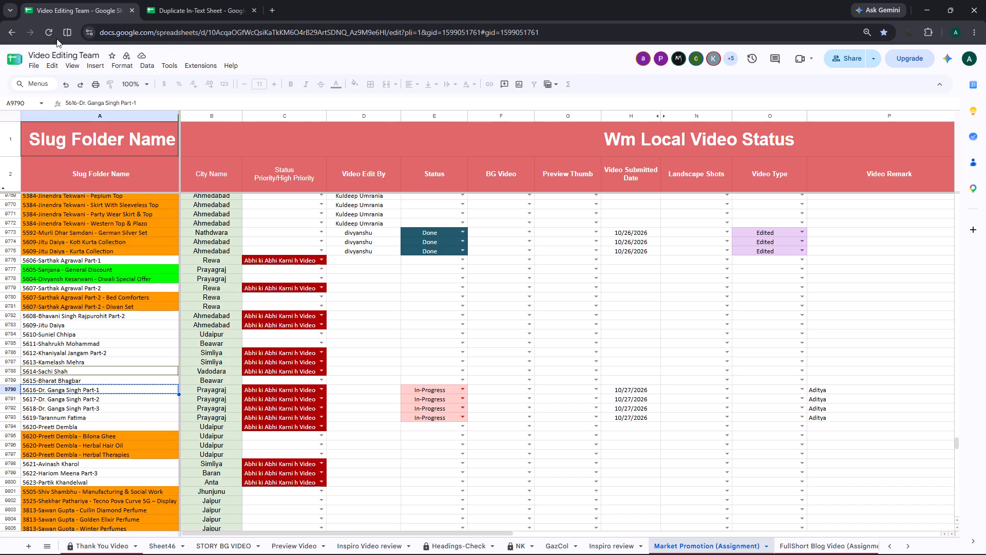
left_click(89, 396)
key("ctrl+c")
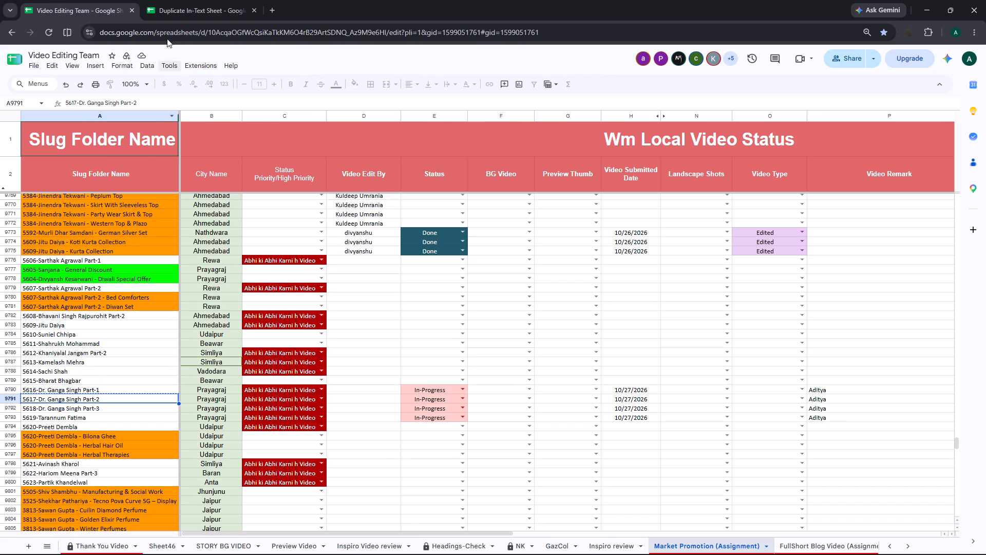
left_click(183, 0)
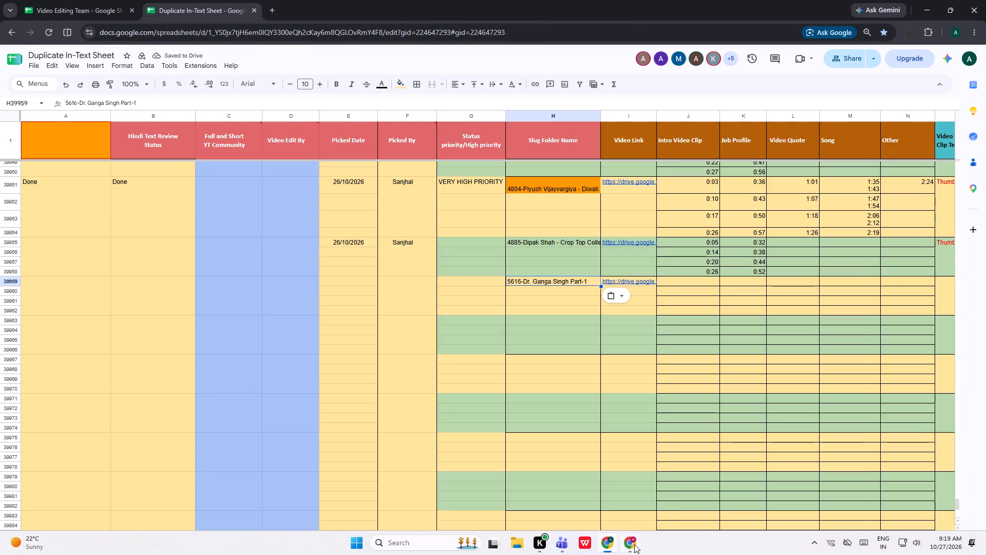
left_click(632, 544)
left_click(268, 79)
key("ctrl+v")
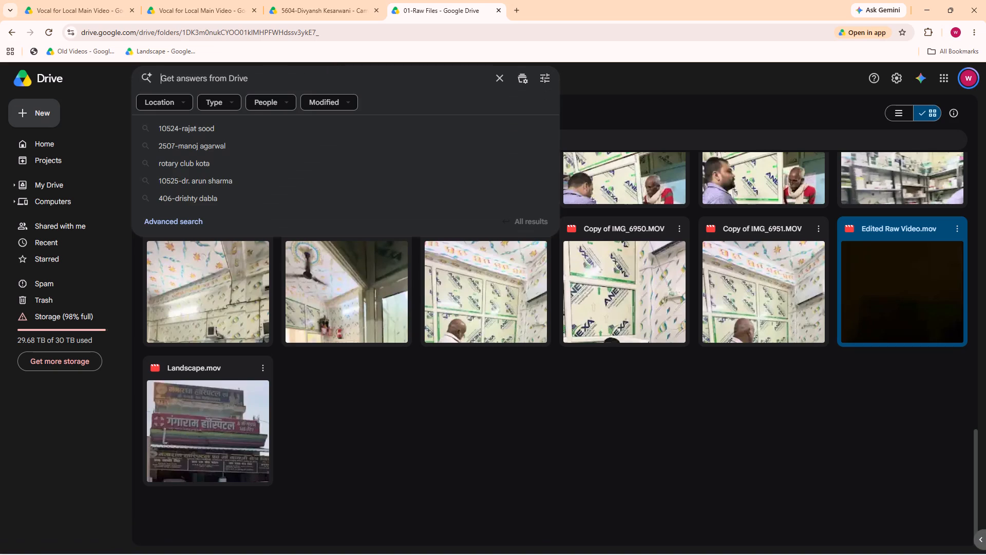
left_click(196, 135)
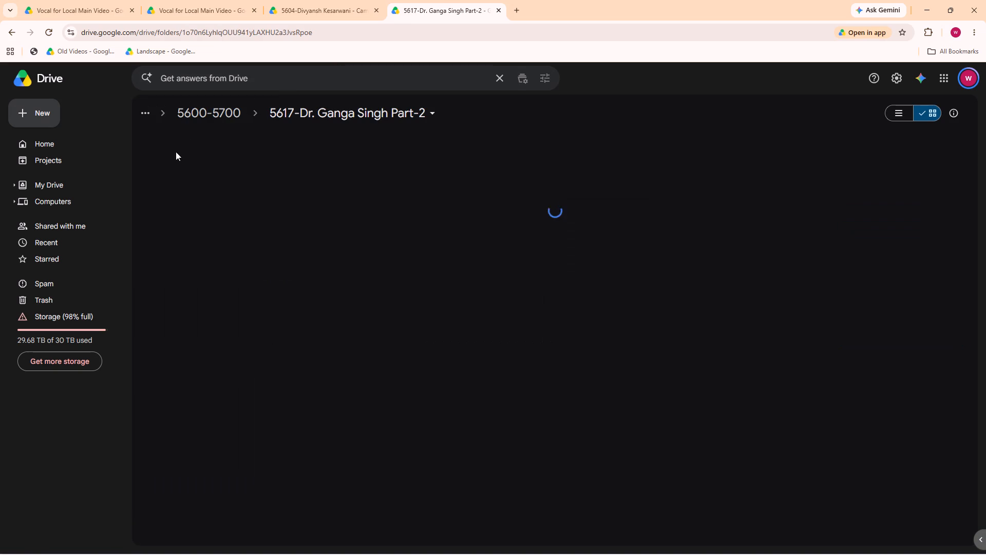
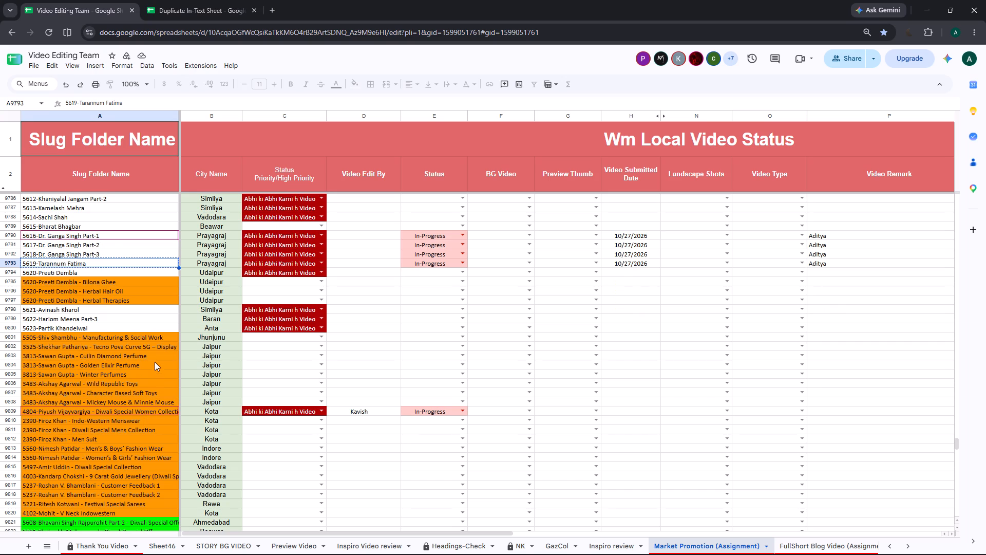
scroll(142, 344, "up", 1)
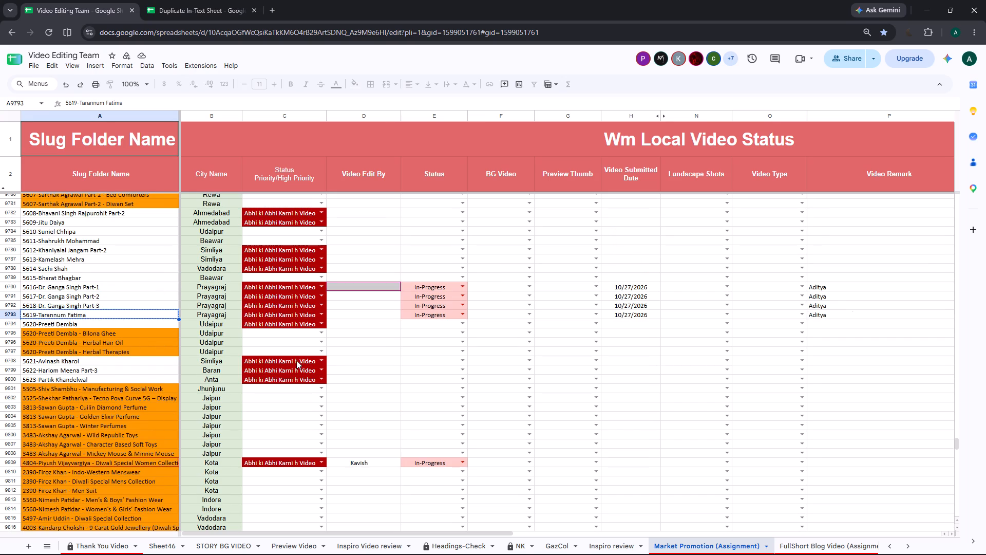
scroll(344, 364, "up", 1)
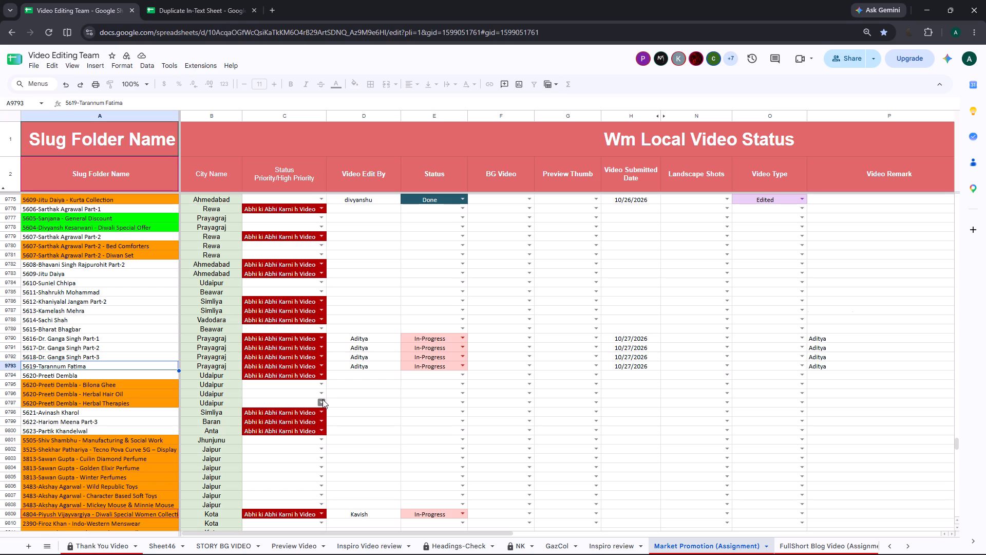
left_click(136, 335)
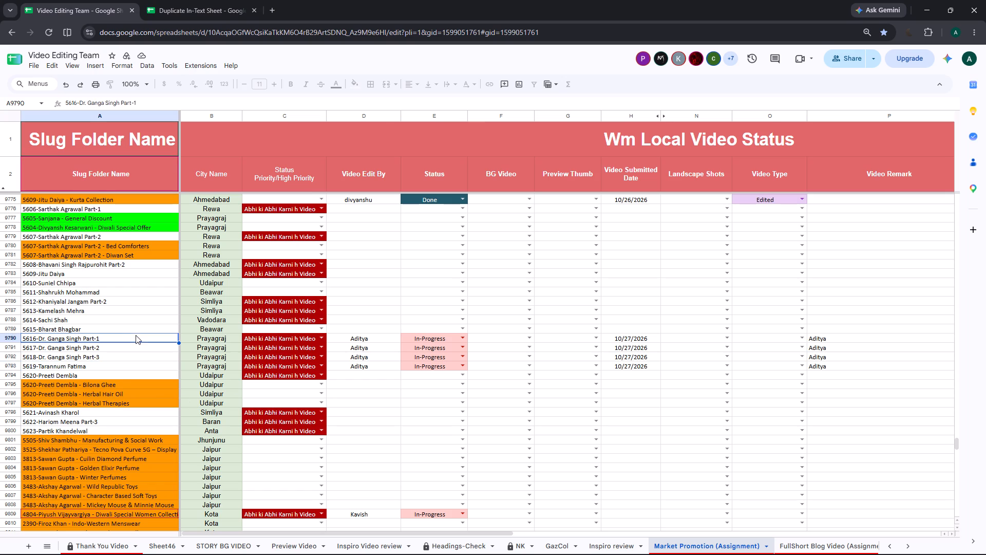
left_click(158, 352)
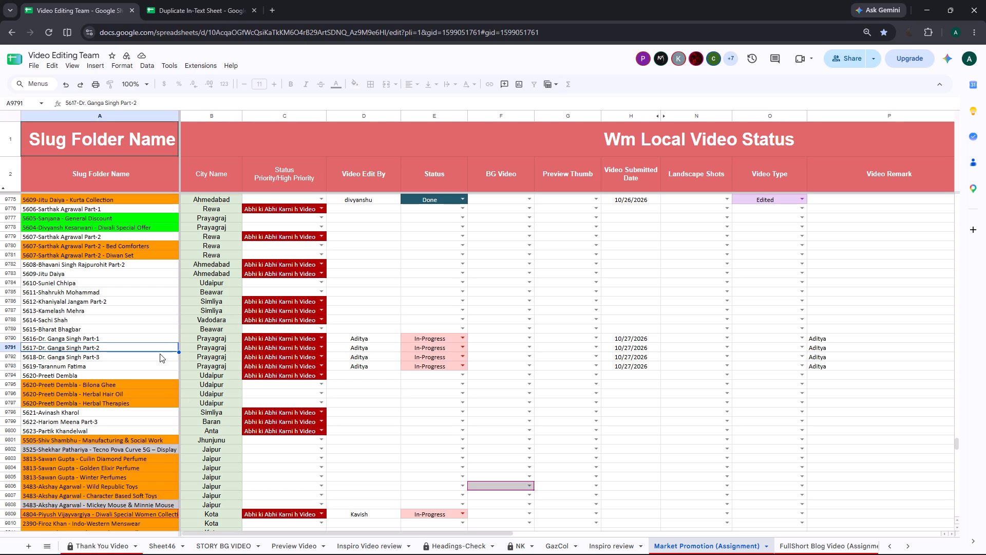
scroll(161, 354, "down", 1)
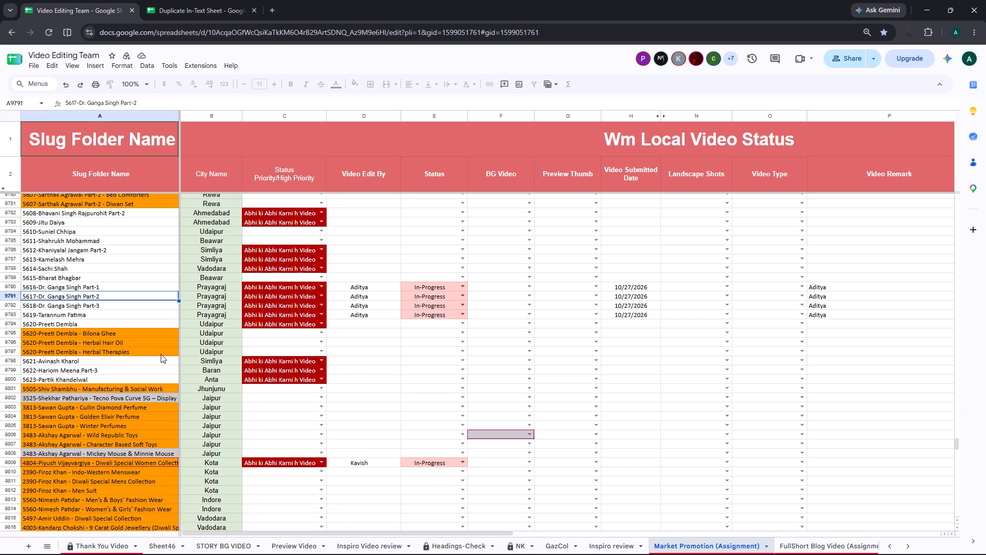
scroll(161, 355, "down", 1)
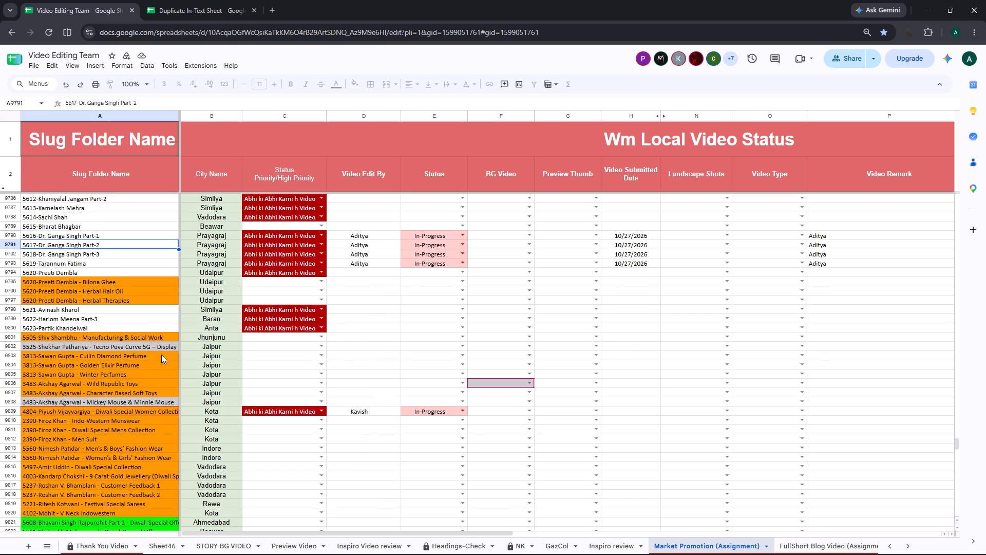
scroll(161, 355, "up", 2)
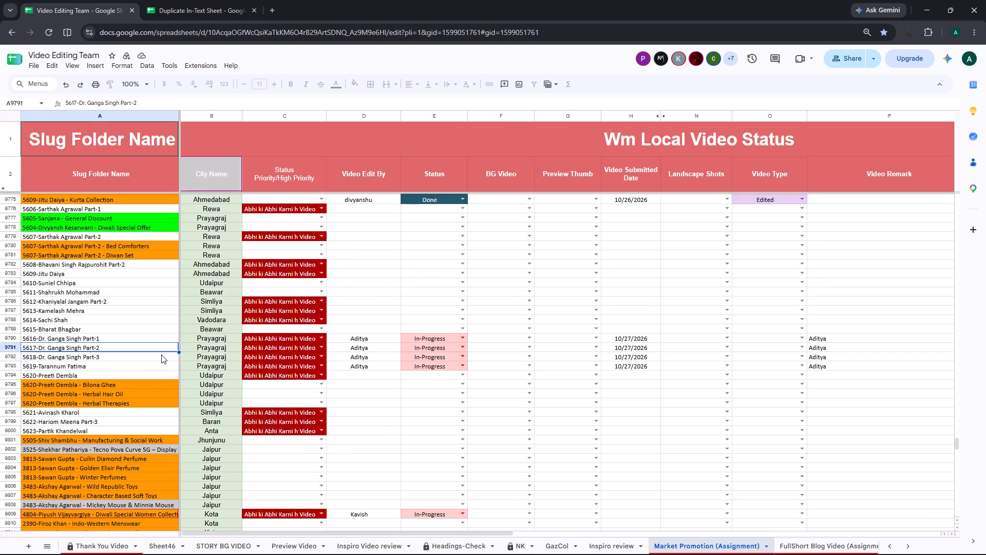
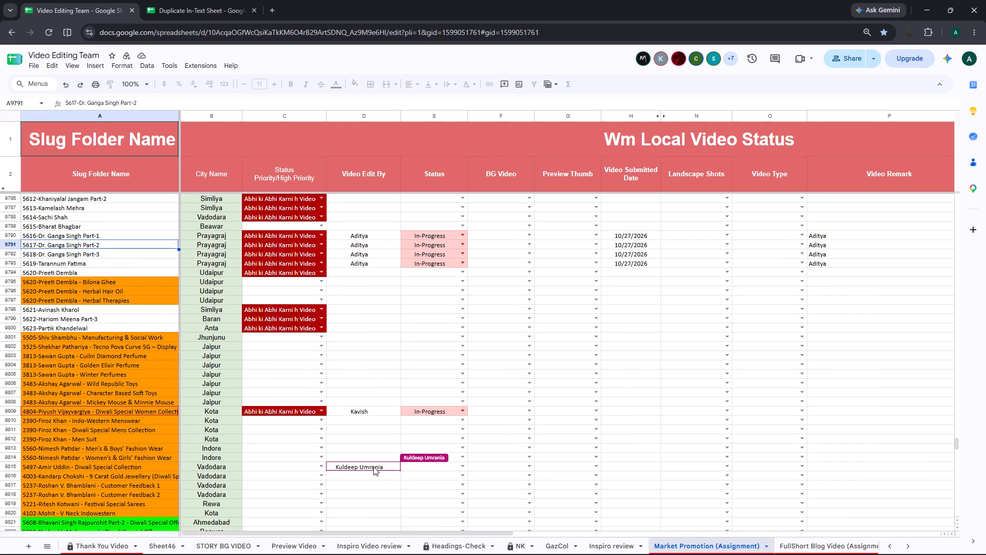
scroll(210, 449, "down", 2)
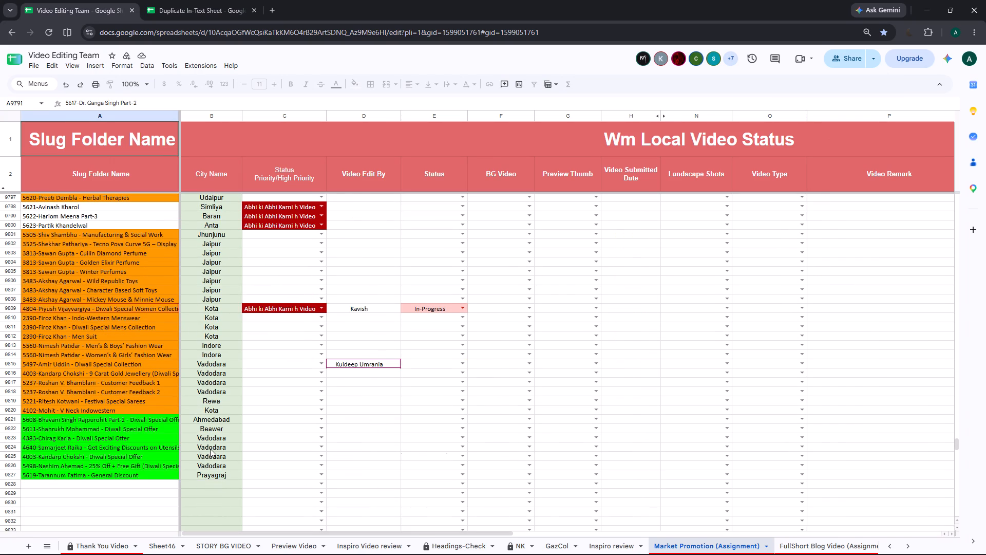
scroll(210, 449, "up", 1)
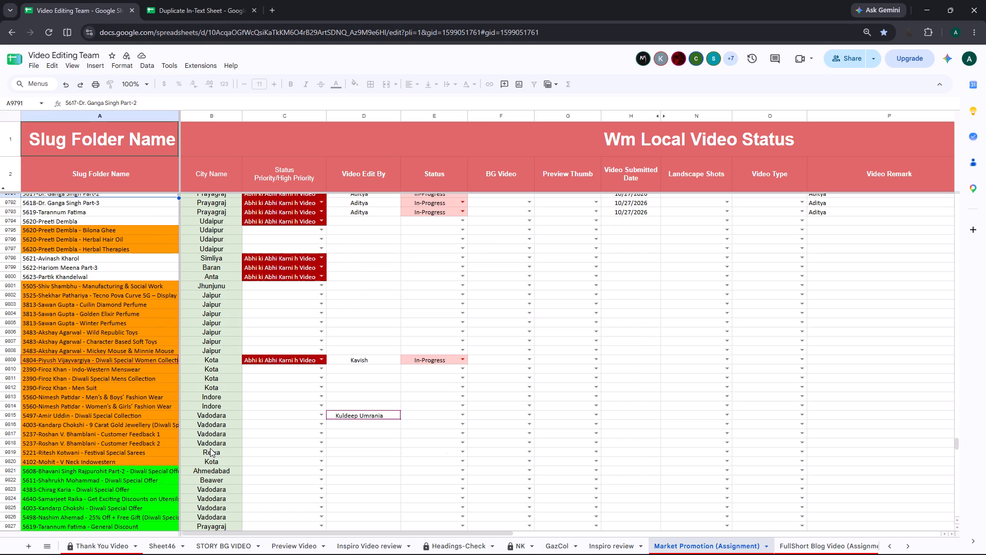
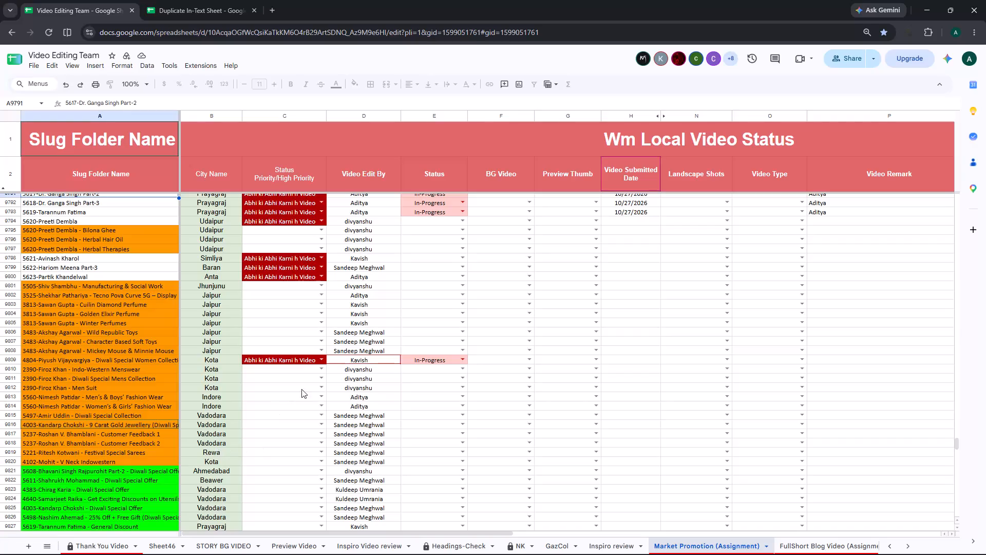
Review the Market Promotion (Assignment) rows for each video's assigned editor, priority and status.
scroll(394, 399, "down", 2)
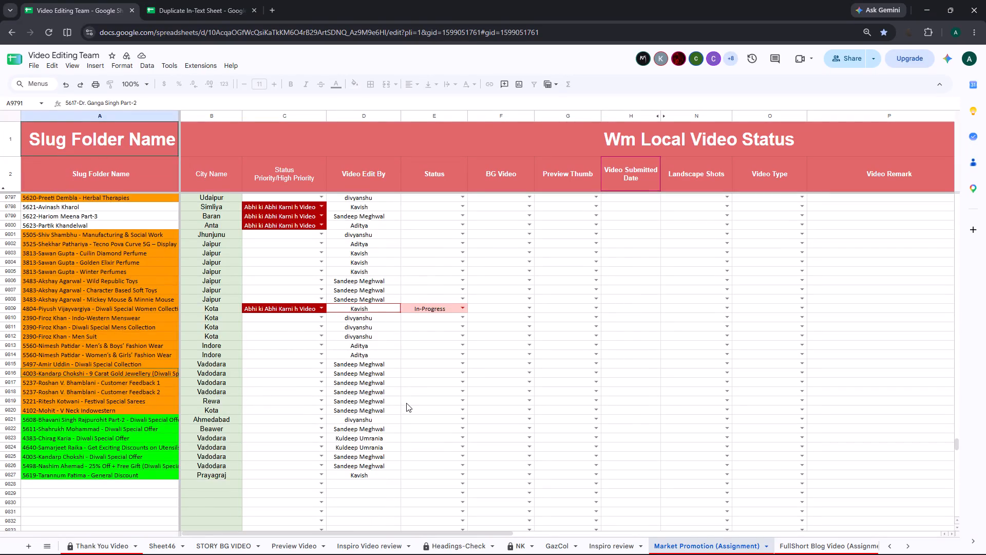
scroll(407, 402, "up", 12)
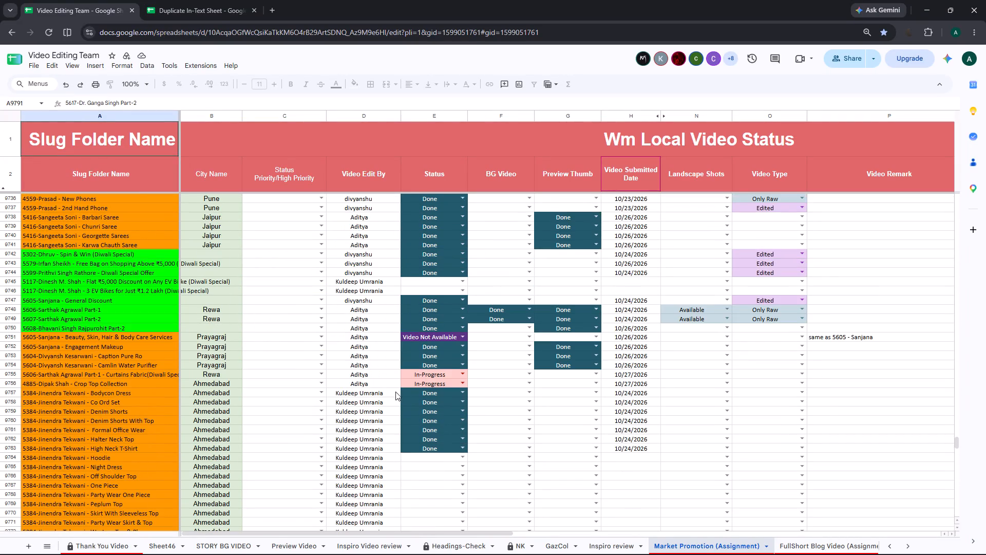
scroll(398, 392, "down", 4)
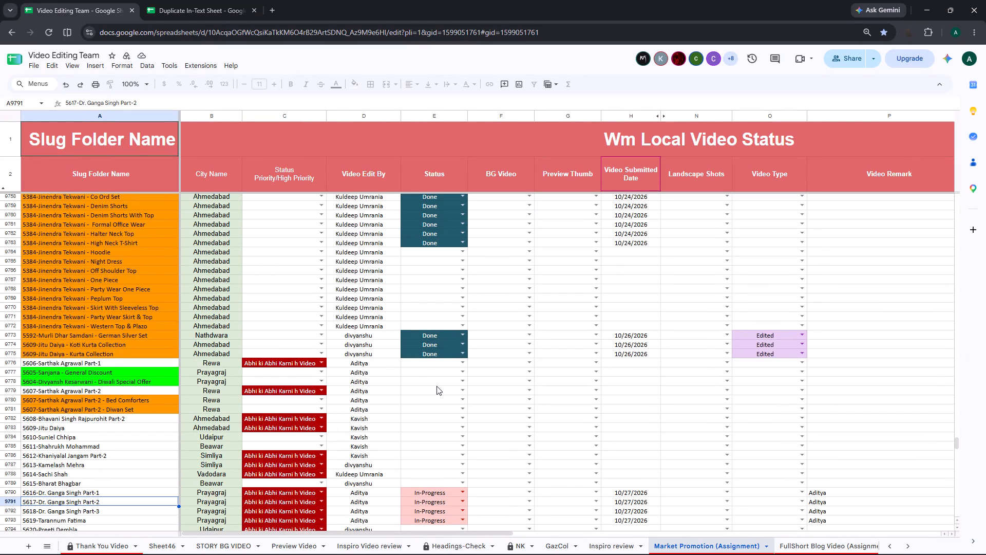
scroll(425, 384, "down", 3)
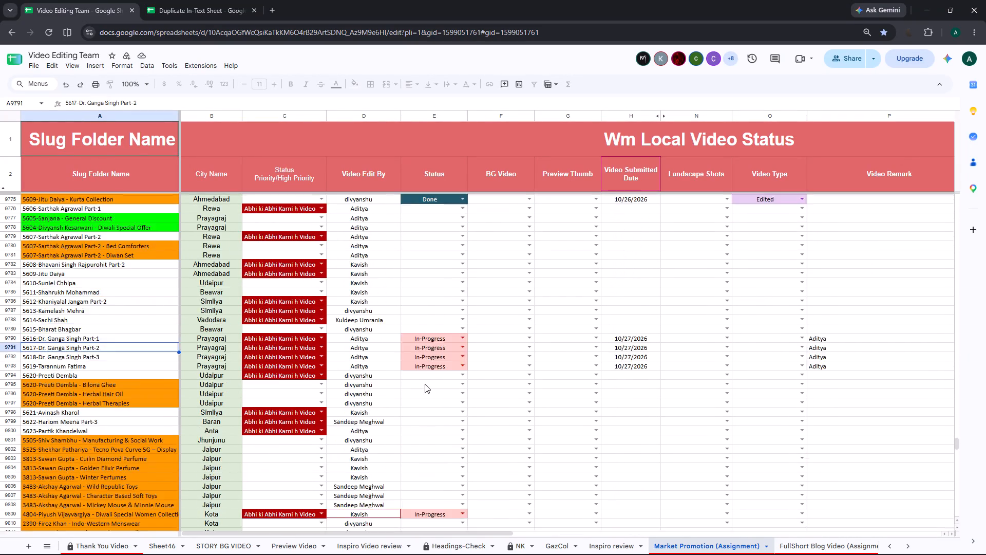
scroll(425, 384, "down", 1)
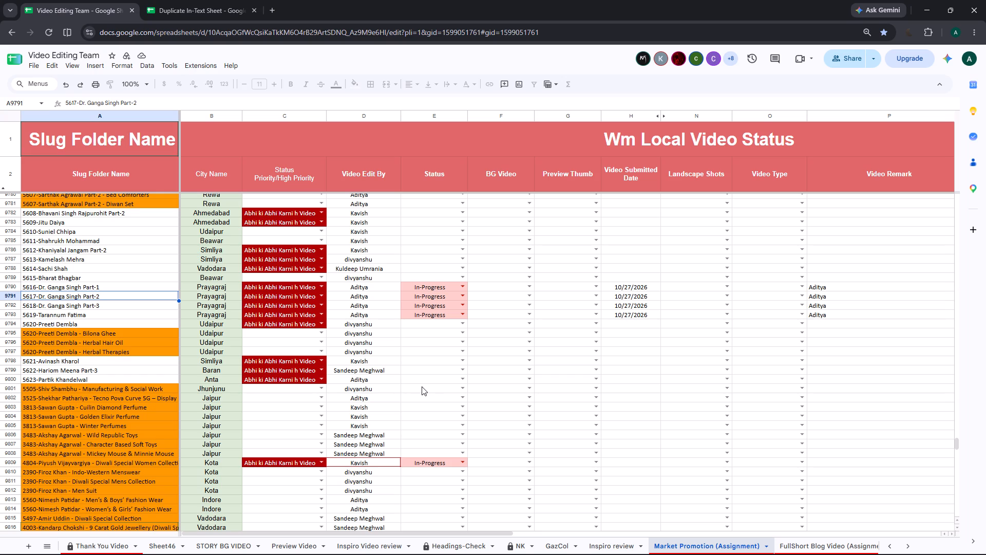
scroll(423, 382, "down", 2)
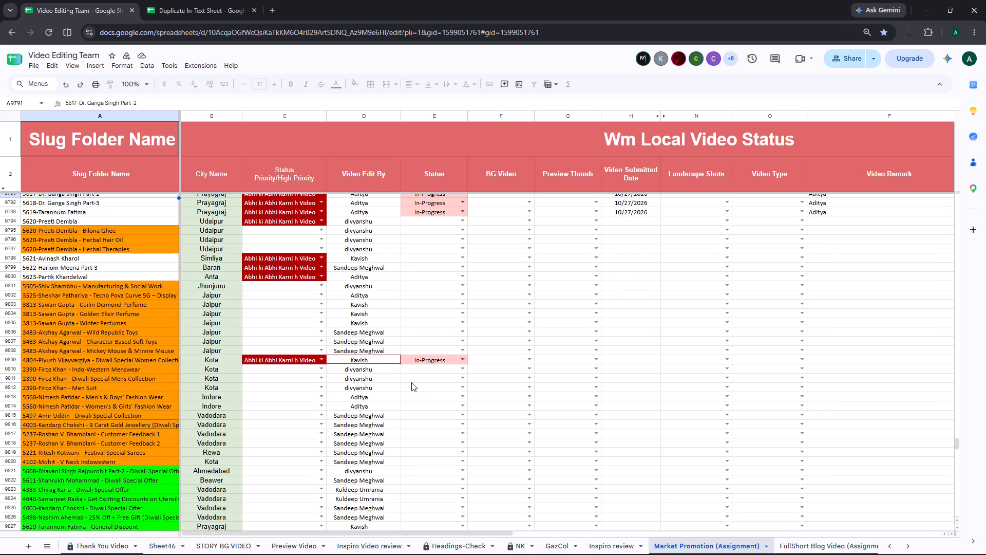
scroll(411, 382, "down", 2)
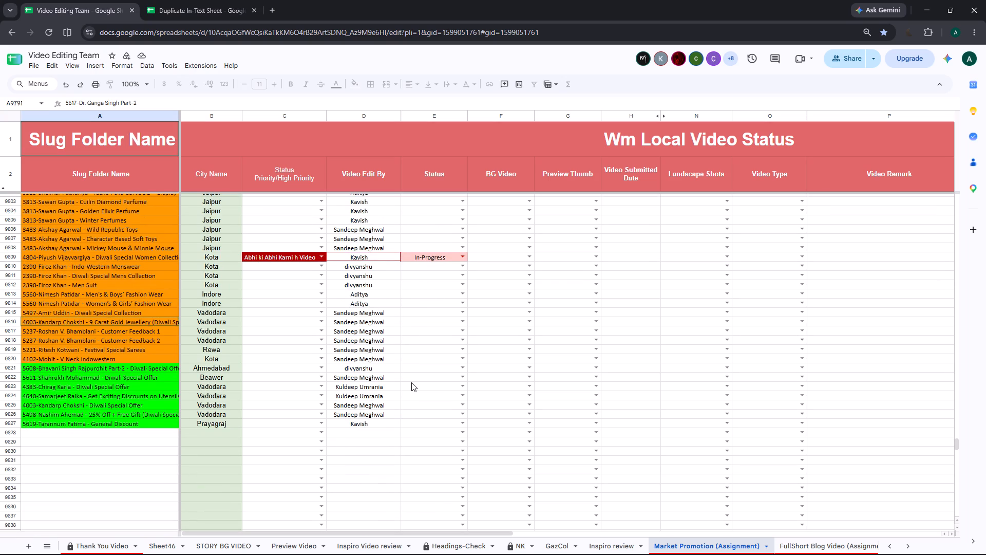
scroll(411, 382, "up", 4)
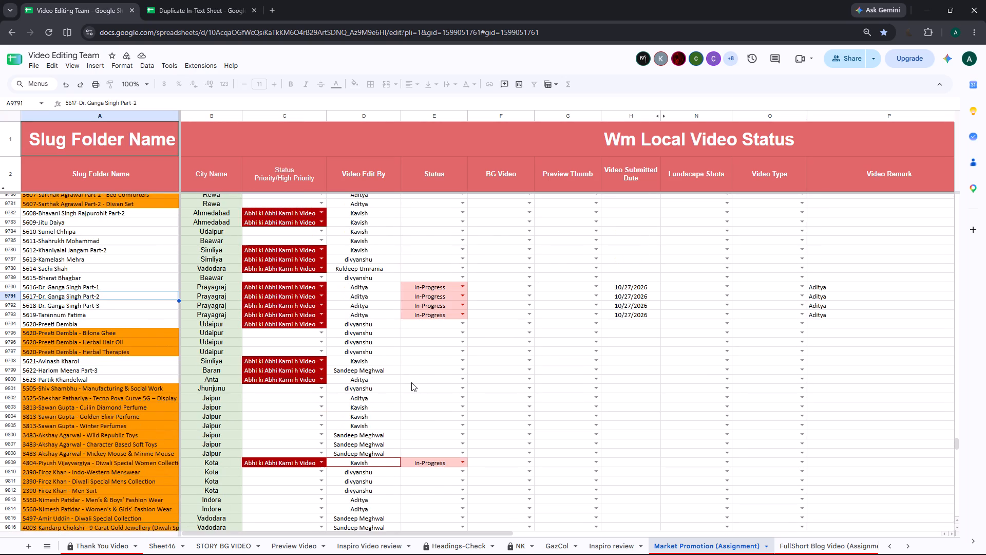
scroll(411, 382, "up", 1)
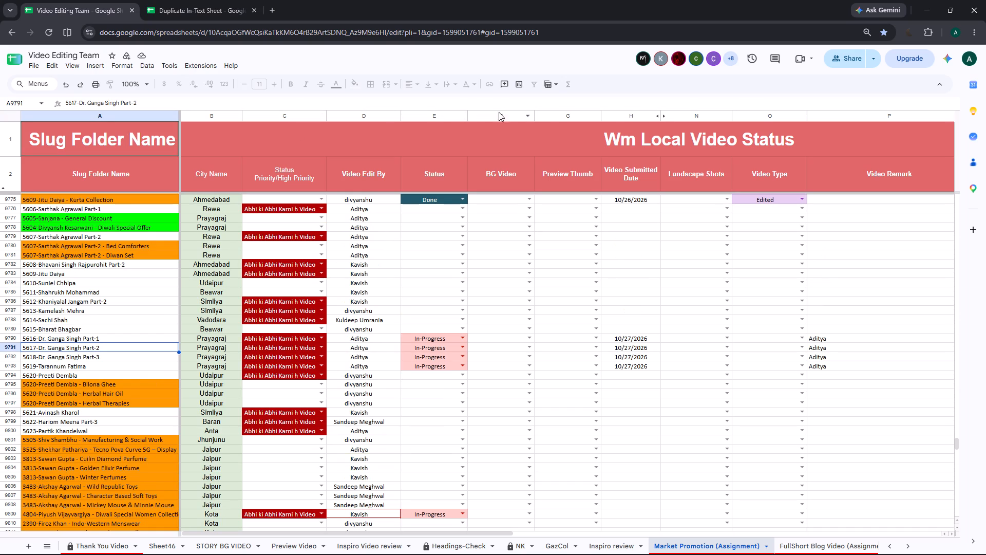
scroll(504, 270, "up", 4)
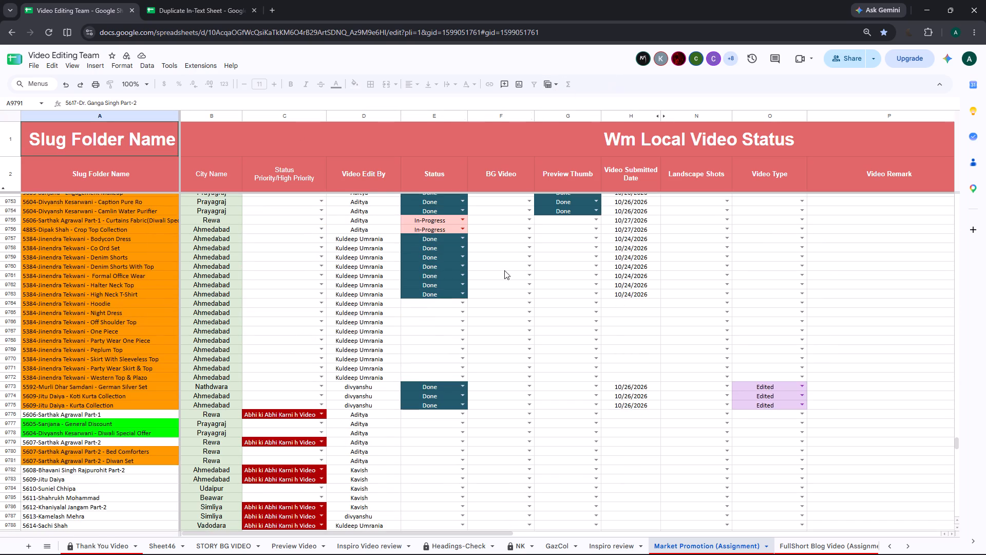
scroll(505, 269, "down", 6)
Apply the saved Aditya filter view to the Market Promotion (Assignment) sheet and go to its last rows.
left_click(548, 79)
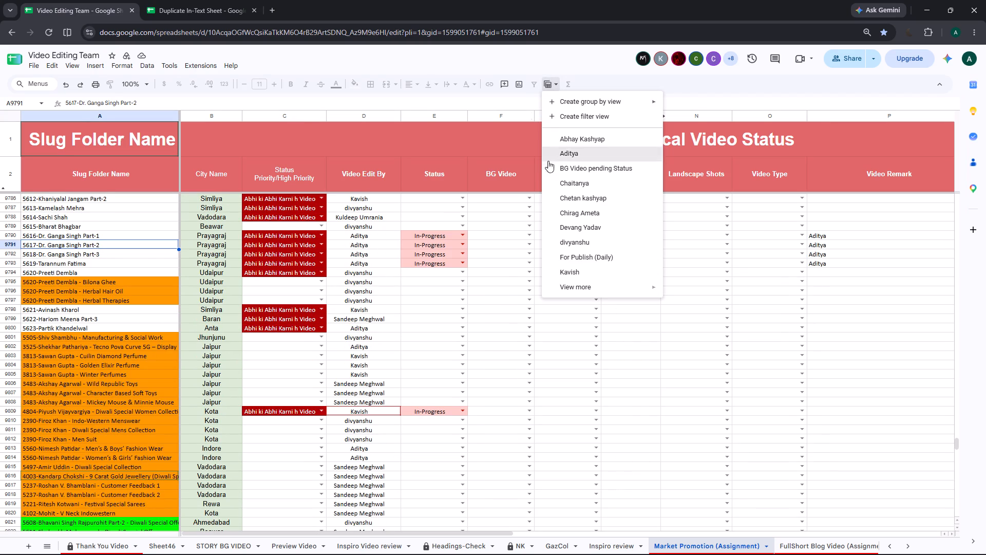
left_click(555, 155)
scroll(593, 379, "down", 2)
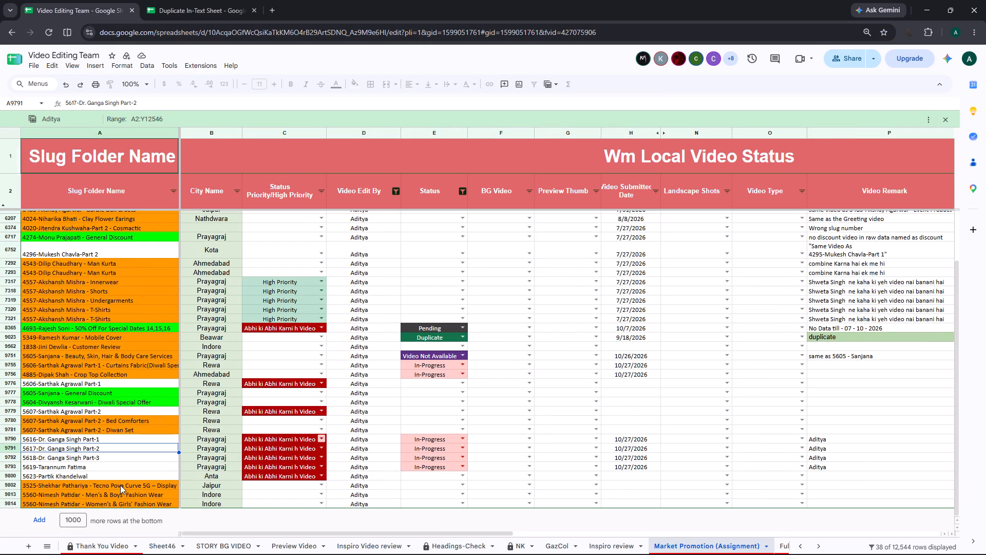
Copy the slug name of entry 5623, search Drive for it, and open the 01-Raw Files folder inside its slug folder.
left_click(138, 474)
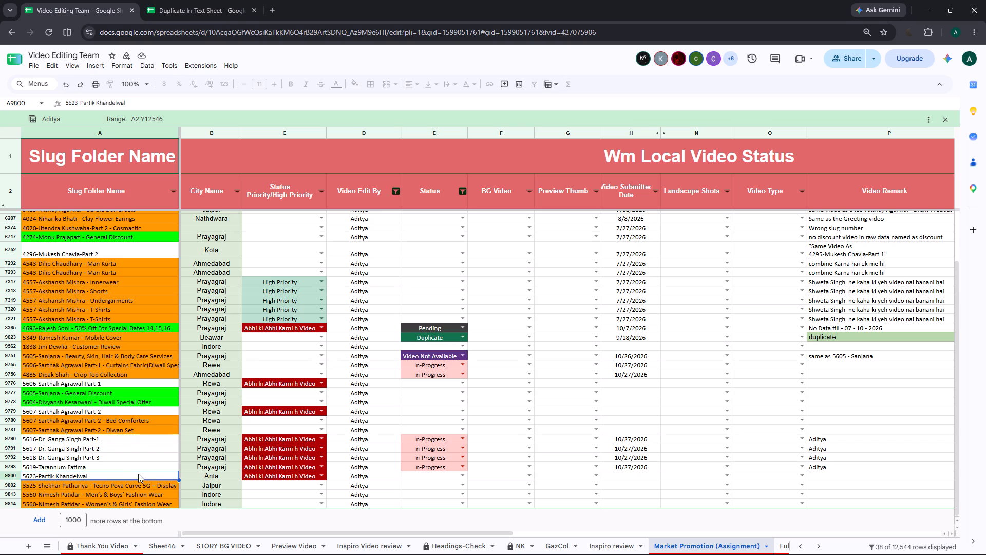
key("ctrl+c")
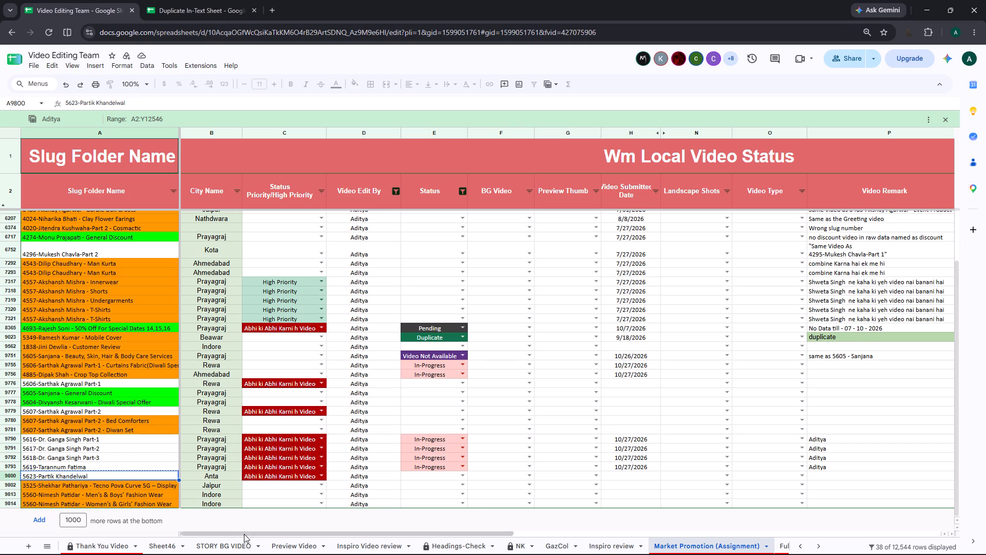
left_click(629, 541)
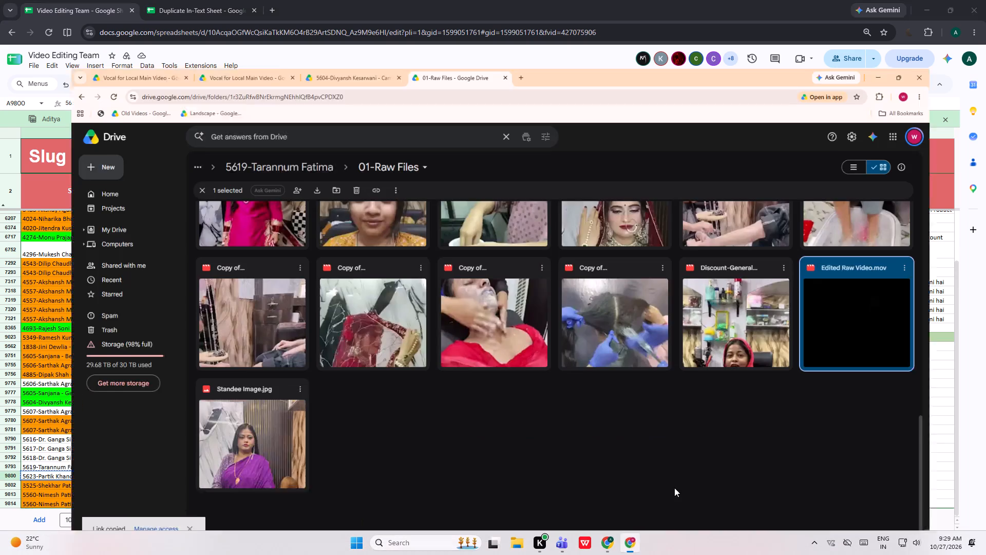
left_click(267, 86)
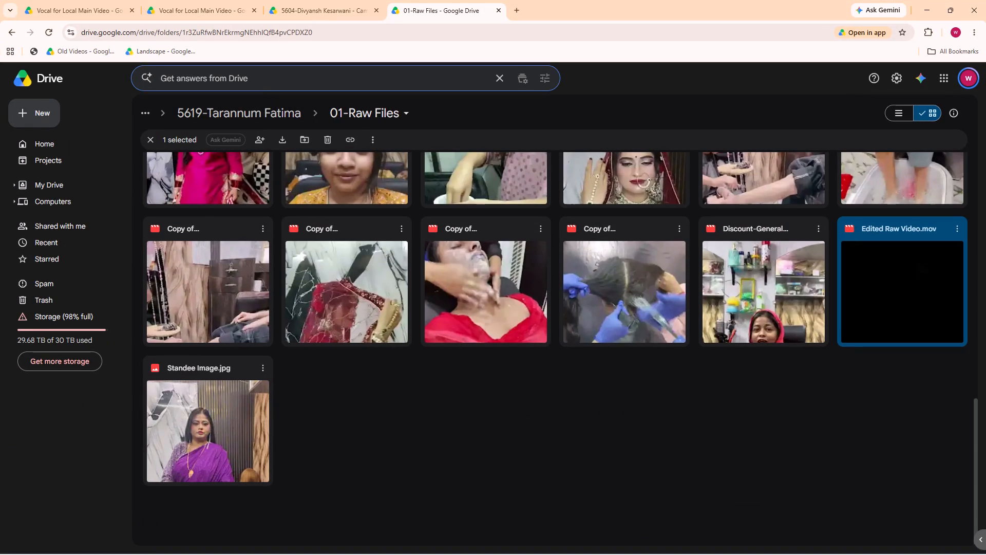
left_click(263, 80)
key("ctrl+v")
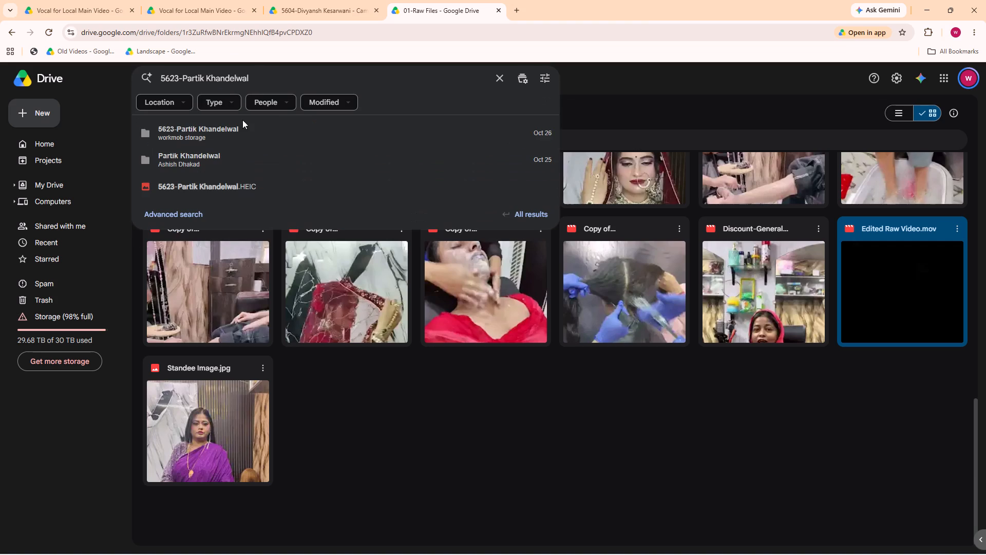
left_click(238, 133)
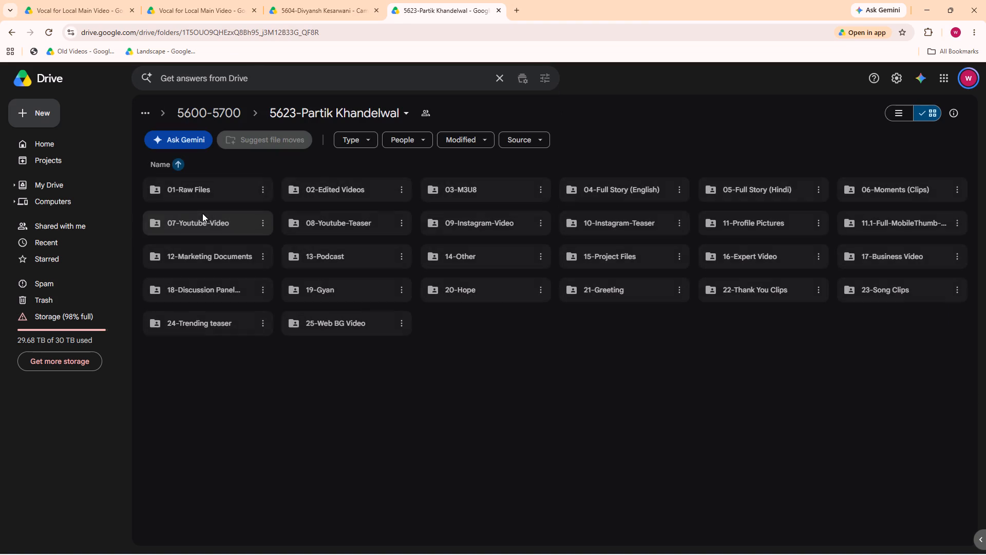
double_click(207, 198)
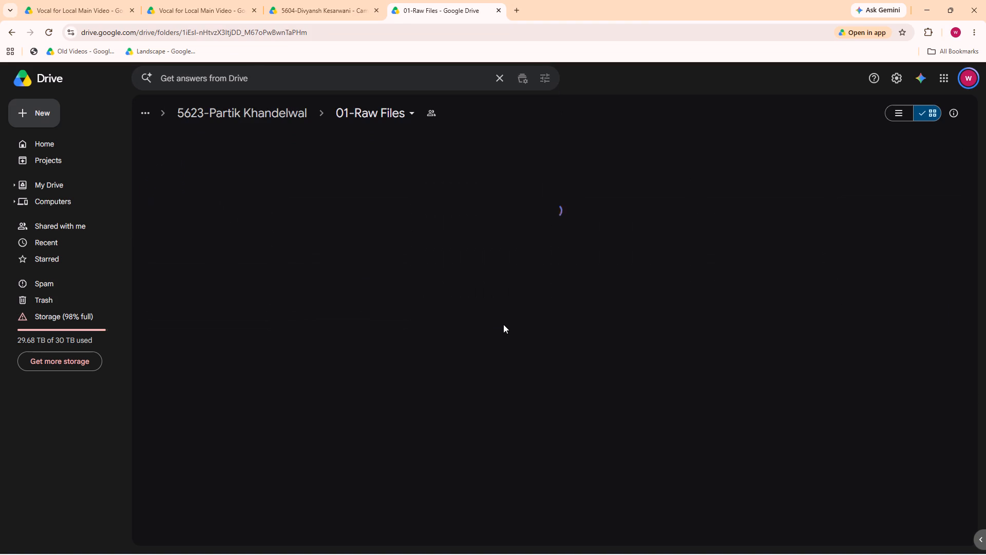
Copy the share link of Edited Raw Video.mp4 from the 5623 raw files.
scroll(469, 297, "down", 15)
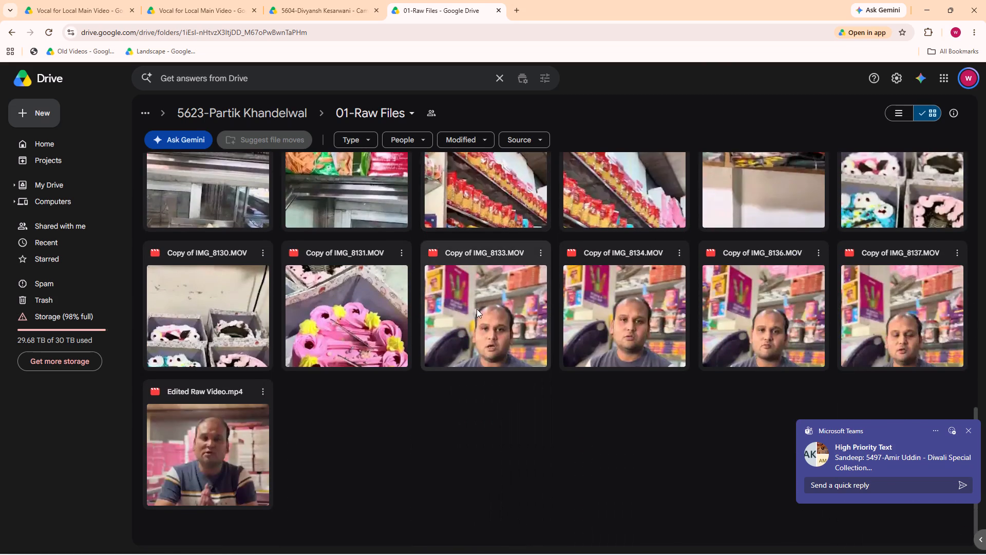
scroll(477, 309, "down", 4)
left_click(201, 424)
right_click(201, 424)
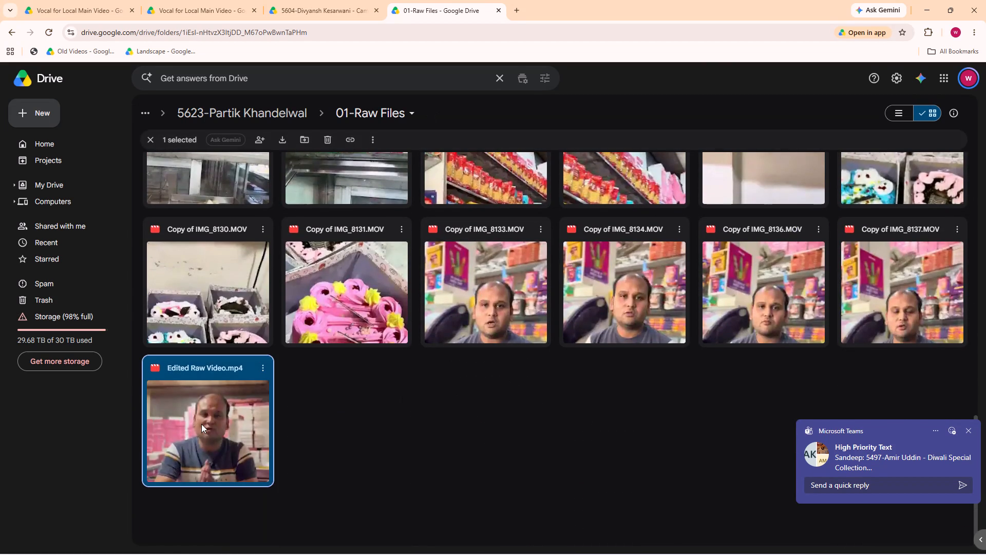
left_click(259, 348)
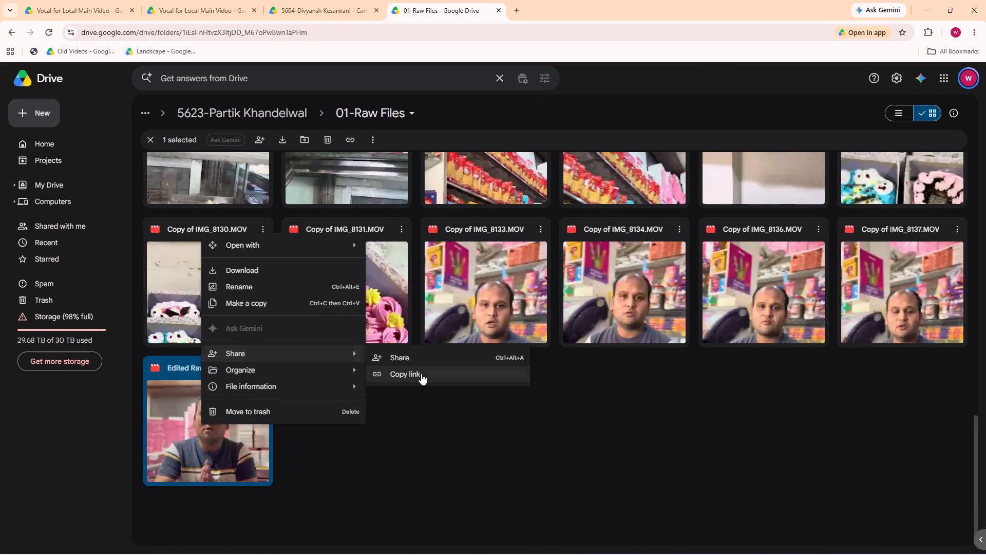
left_click(420, 376)
Paste the copied link into the Video Link cell of row 39983 in the Duplicate In-Text Sheet's Local sheet.
left_click(936, 1)
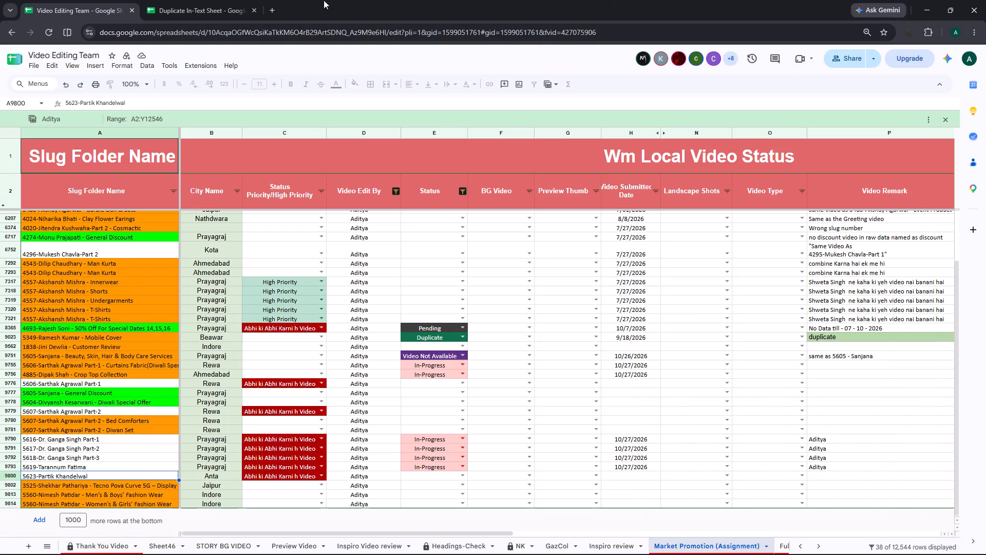
left_click(227, 0)
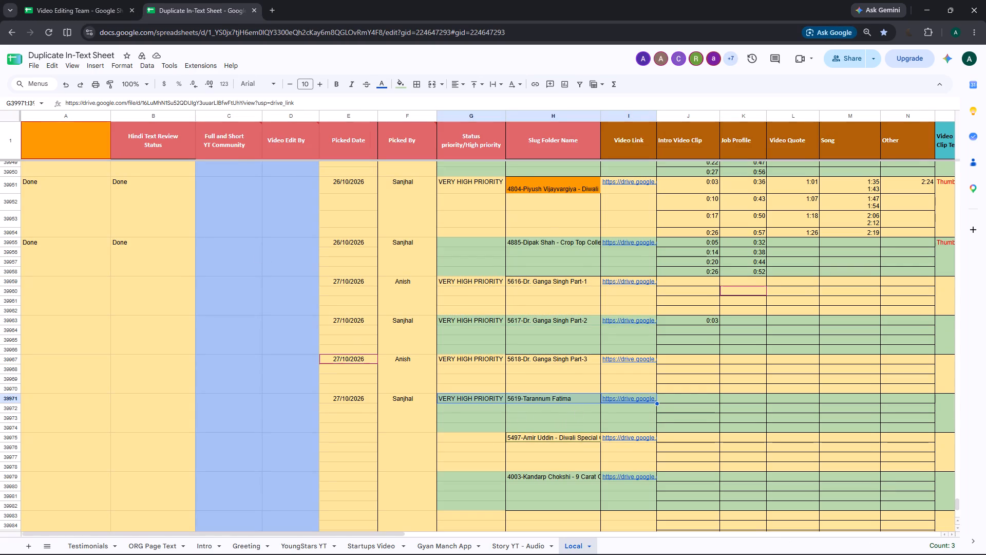
scroll(577, 402, "down", 2)
left_click(626, 412)
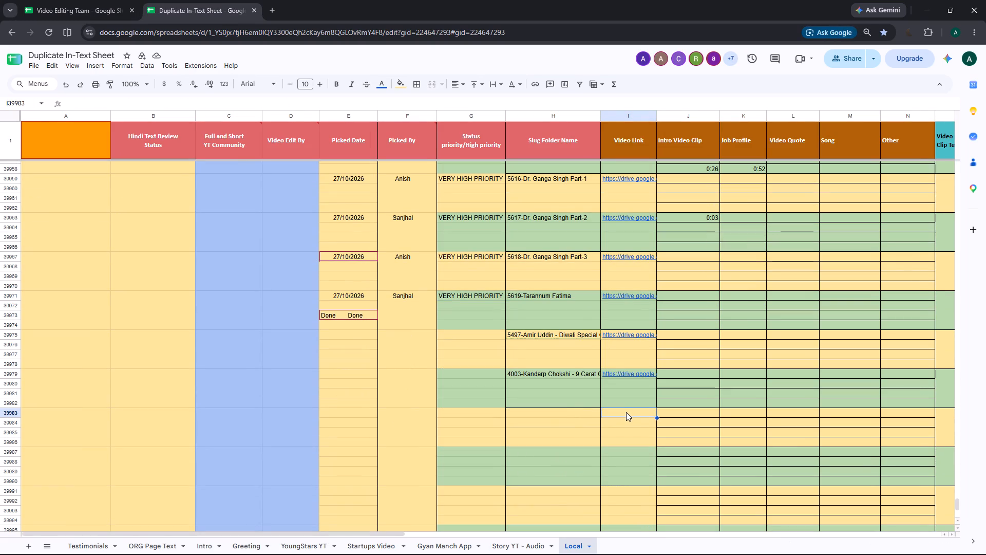
key("ctrl+v")
Copy the 5623 slug name from the Video Editing Team sheet into row 39983's Slug Folder Name cell, without its source formatting.
left_click(567, 412)
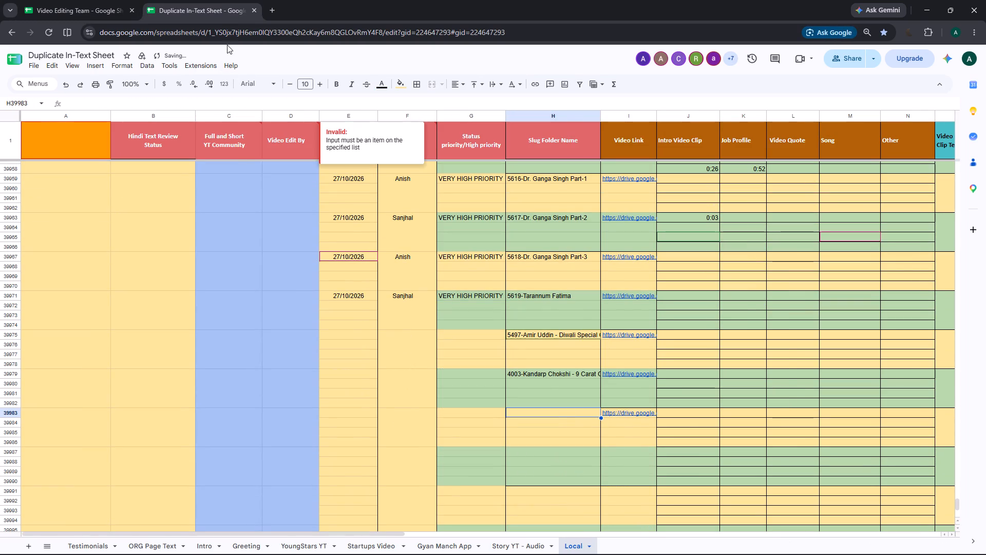
left_click(111, 0)
key("ctrl+c")
left_click(170, 0)
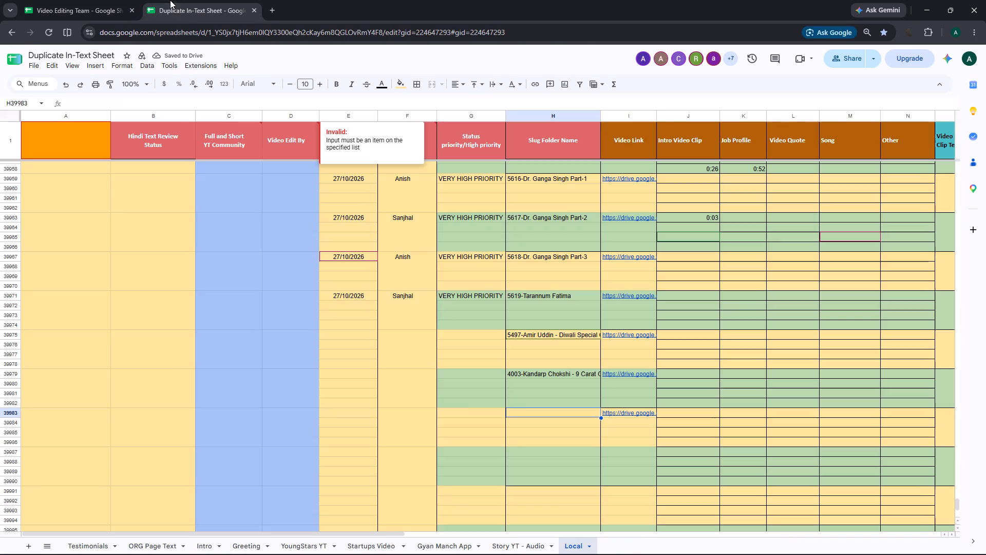
left_click(542, 414)
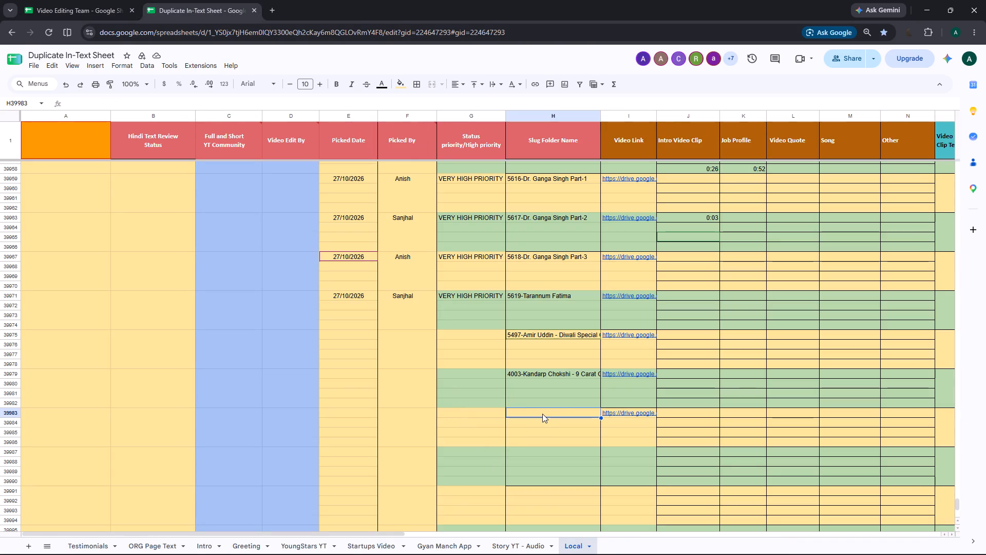
key("ctrl+shift+v")
Set the 5623 row's priority status to VERY HIGH PRIORITY by copying the value from the 5619 row.
left_click(466, 294)
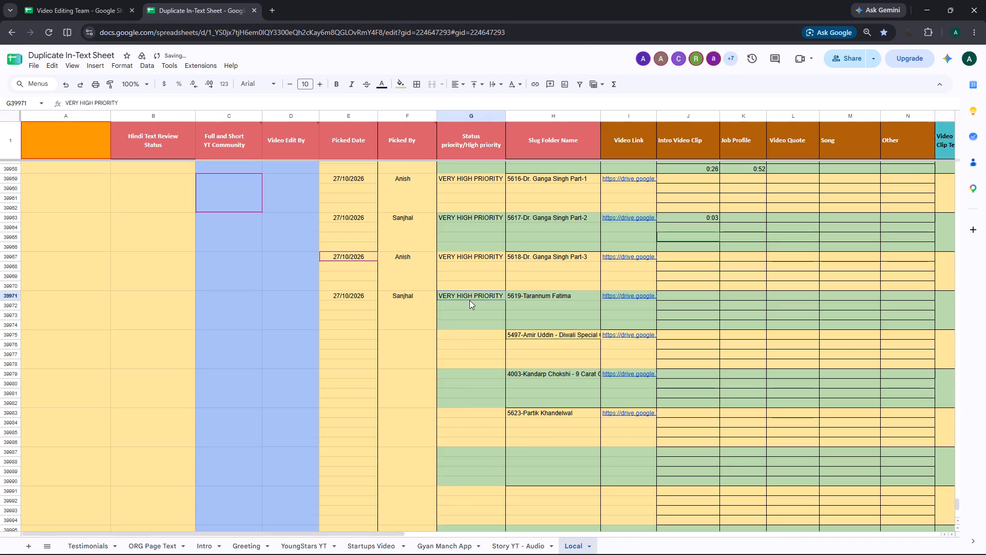
key("ctrl+c")
left_click(483, 414)
key("ctrl+shift+v")
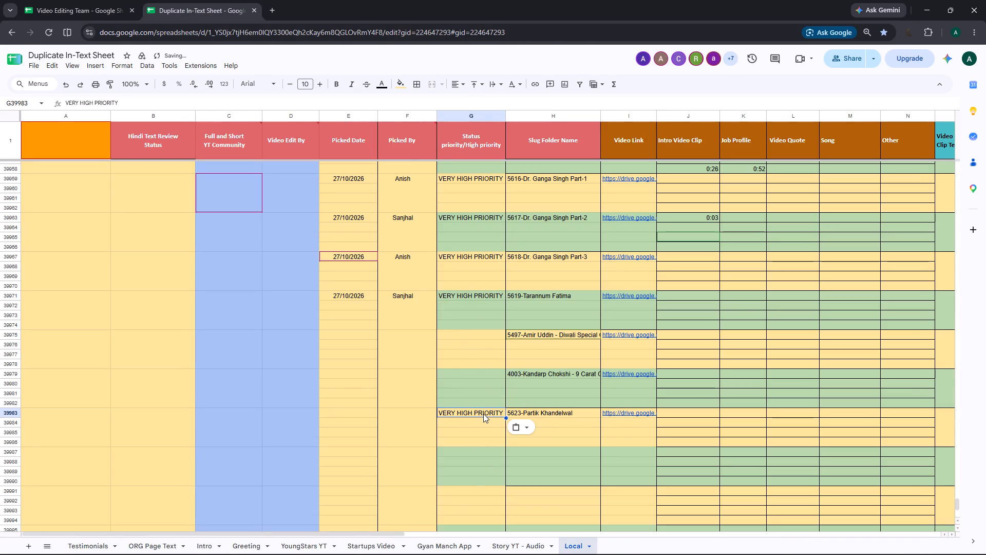
Copy the priority, slug folder name and video link cells of the 5623 row together.
left_click(77, 15)
left_click(216, 0)
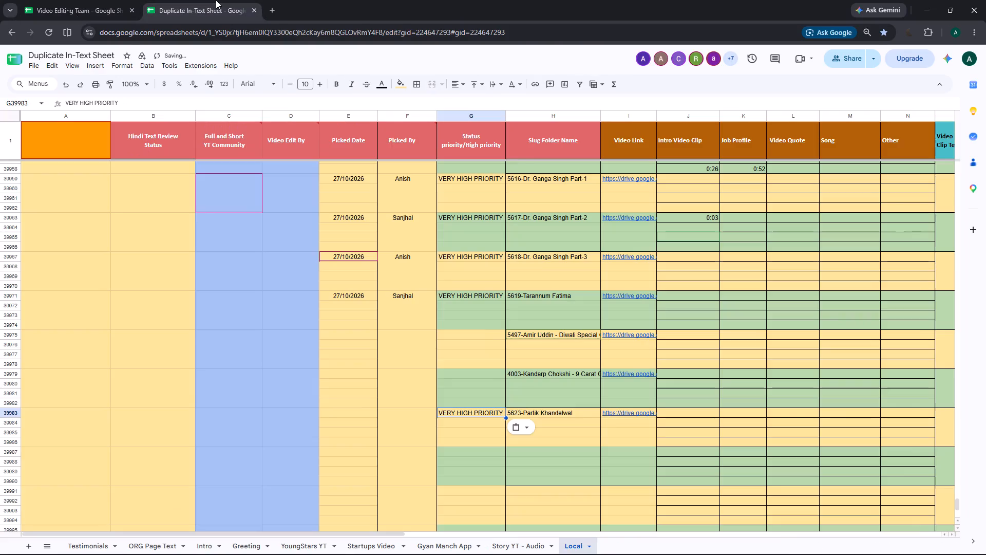
left_click(485, 412)
left_click(545, 413, "ctrl")
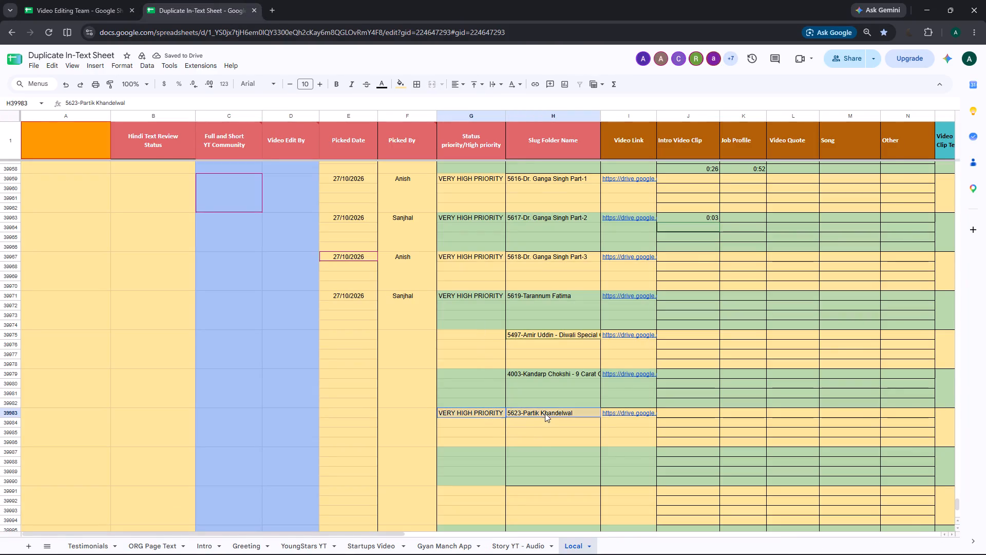
left_click(620, 411, "ctrl")
key("ctrl+c")
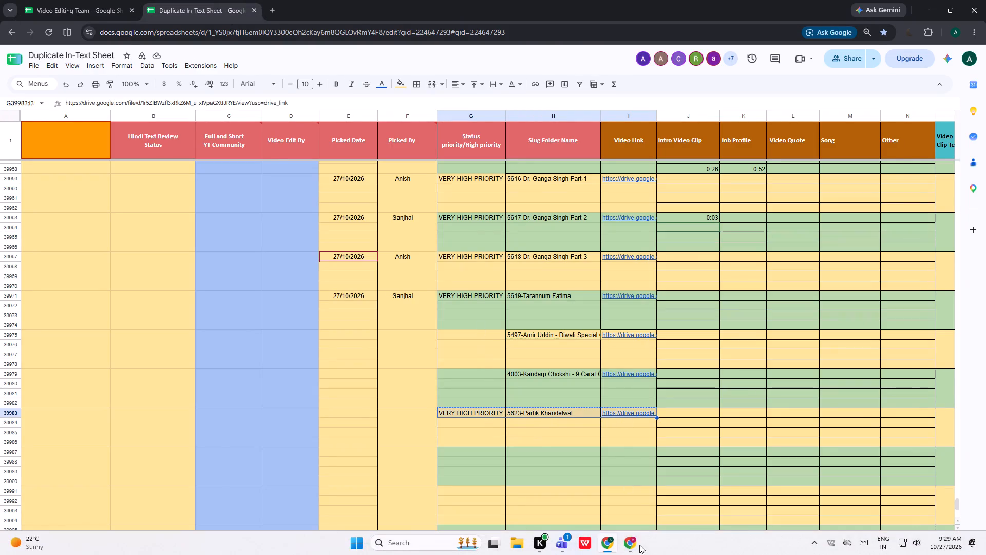
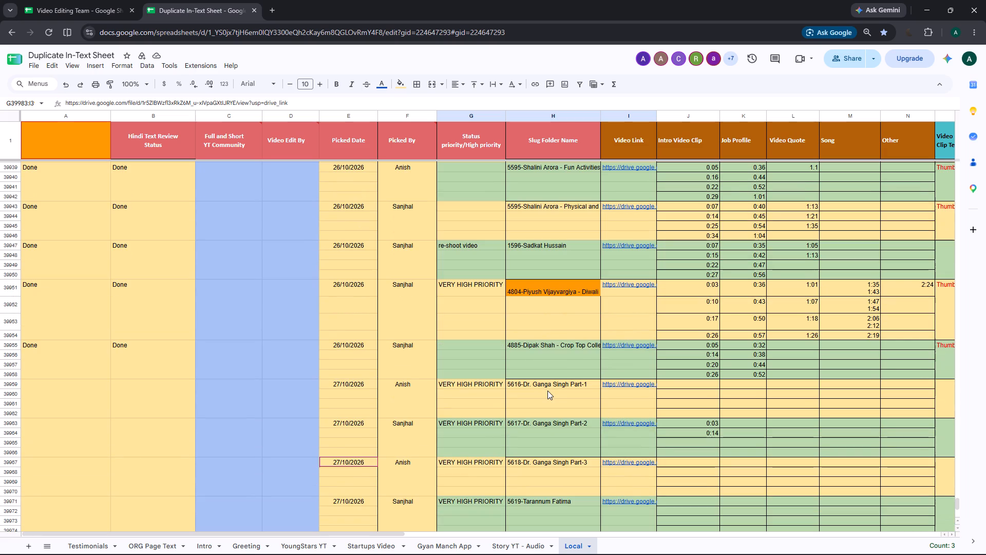
Copy the slug folder names 5616 to 5619 and 5623 from the Video Editing Team sheet into a new Notepad tab.
left_click(52, 0)
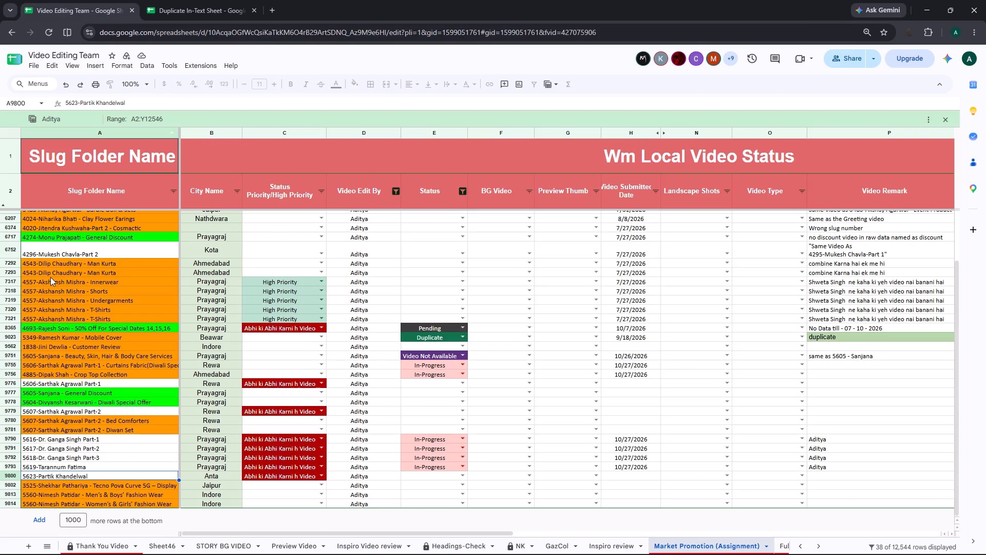
left_click_drag(117, 441, 116, 443)
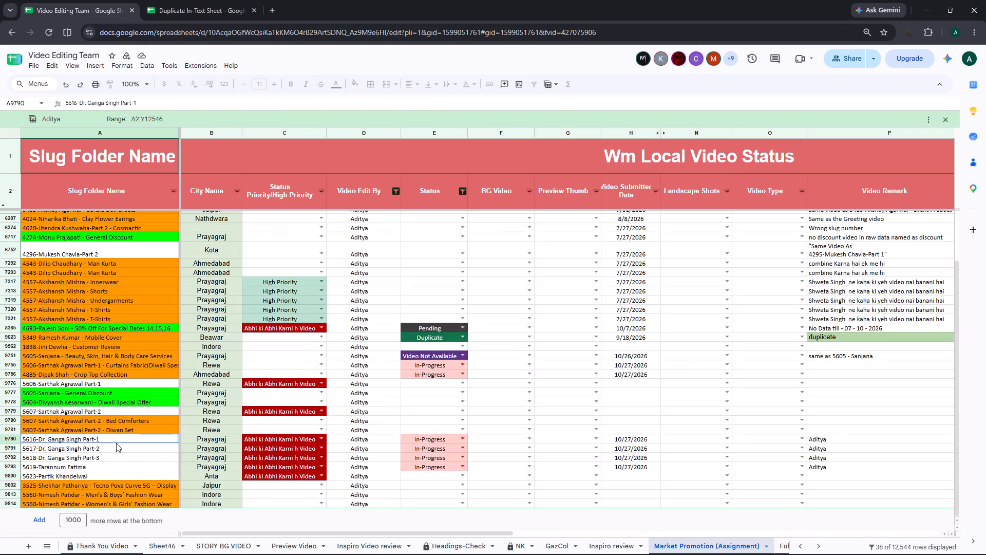
left_click_drag(116, 443, 115, 476)
key("ctrl+c")
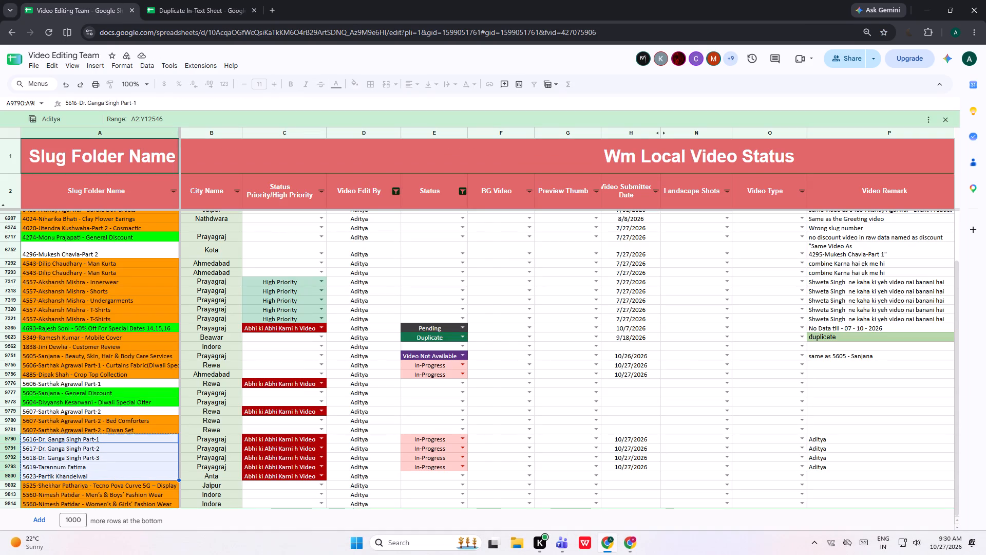
left_click(414, 543)
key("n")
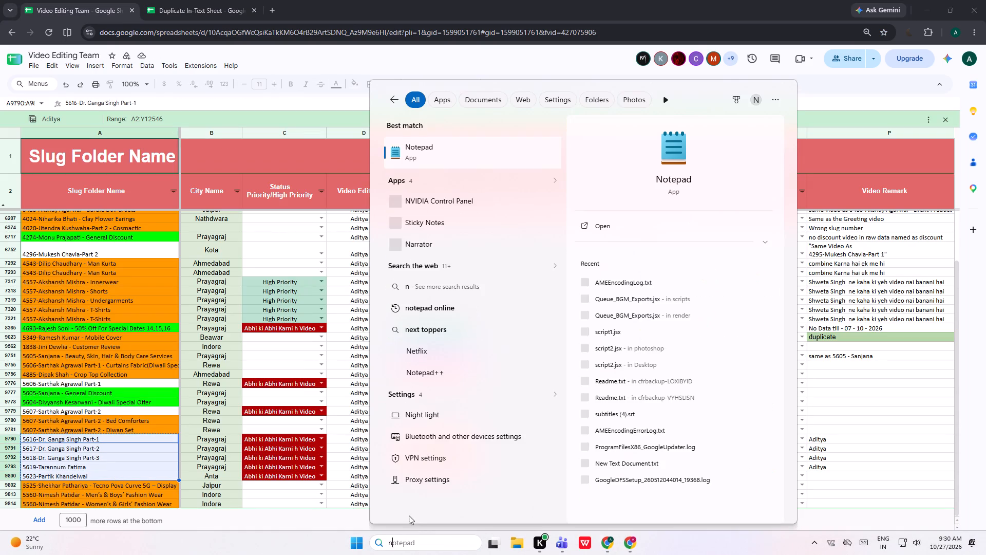
left_click(433, 157)
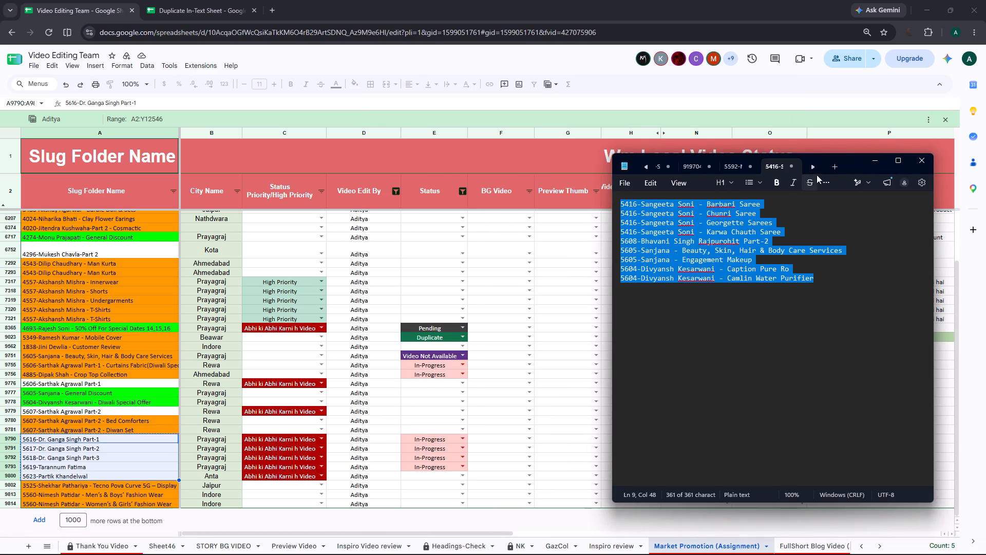
left_click(831, 169)
key("ctrl+v")
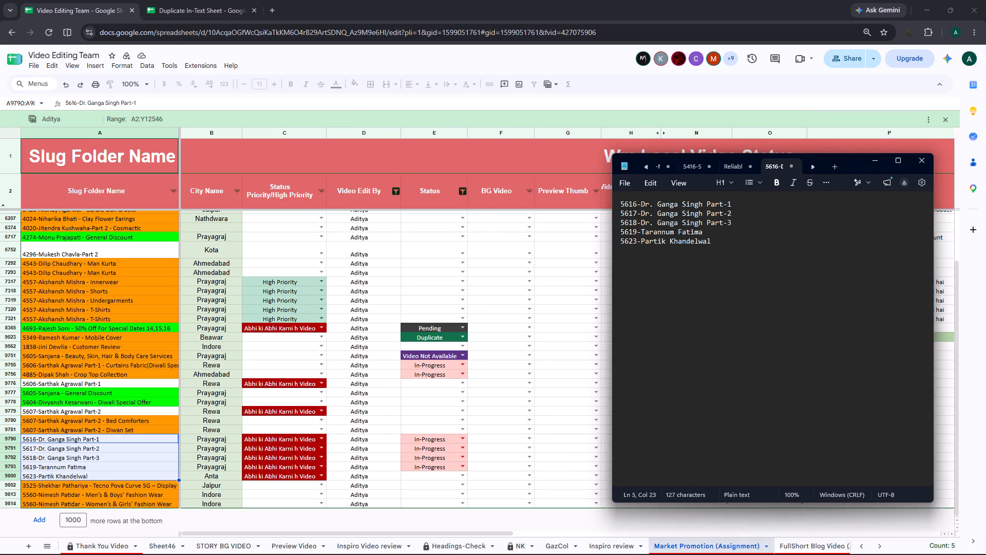
In the Video Editing Team sheet, set the 5623 row's Status to In-Progress and its Video Submitted Date to 10/27/2026.
left_click(117, 367)
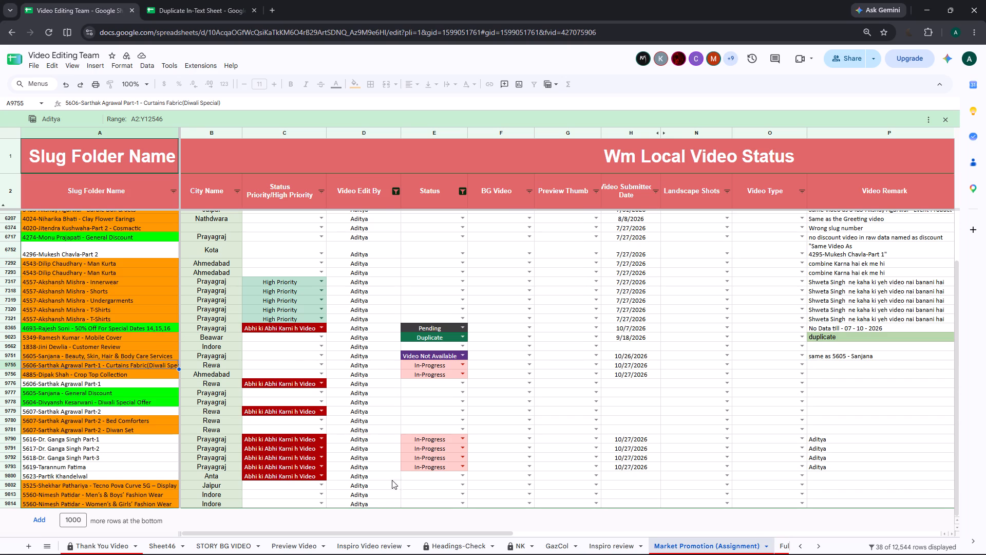
left_click(464, 476)
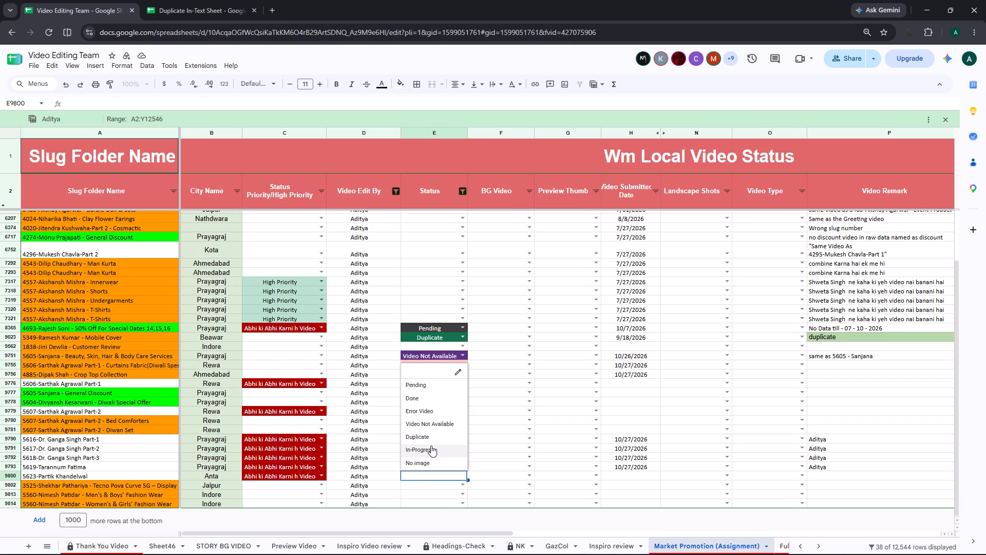
left_click(431, 446)
left_click(636, 476)
key("ctrl+semicolon")
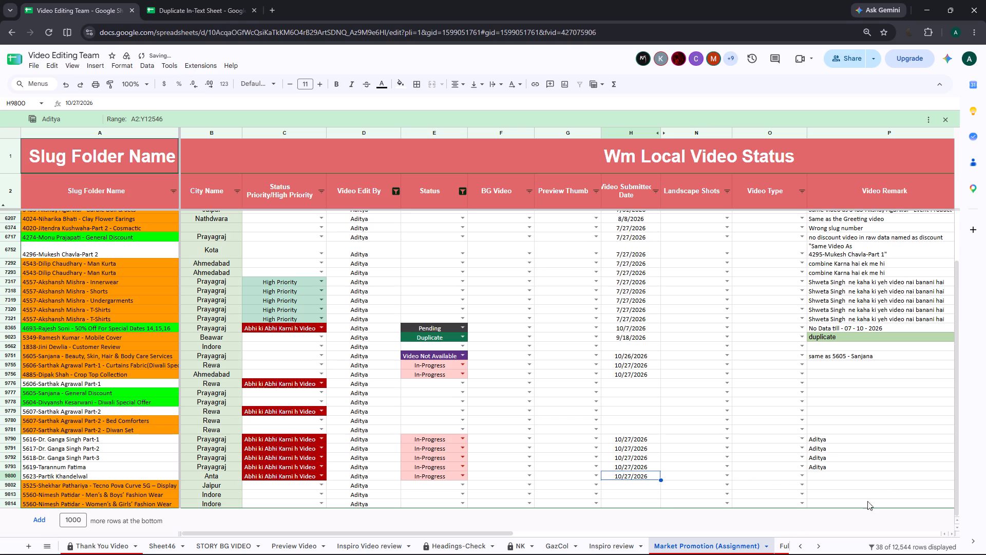
Clear the Video Remark cells of the 5617 and 5616 rows.
left_click(826, 445)
key("BackSpace")
left_click(830, 439)
key("BackSpace")
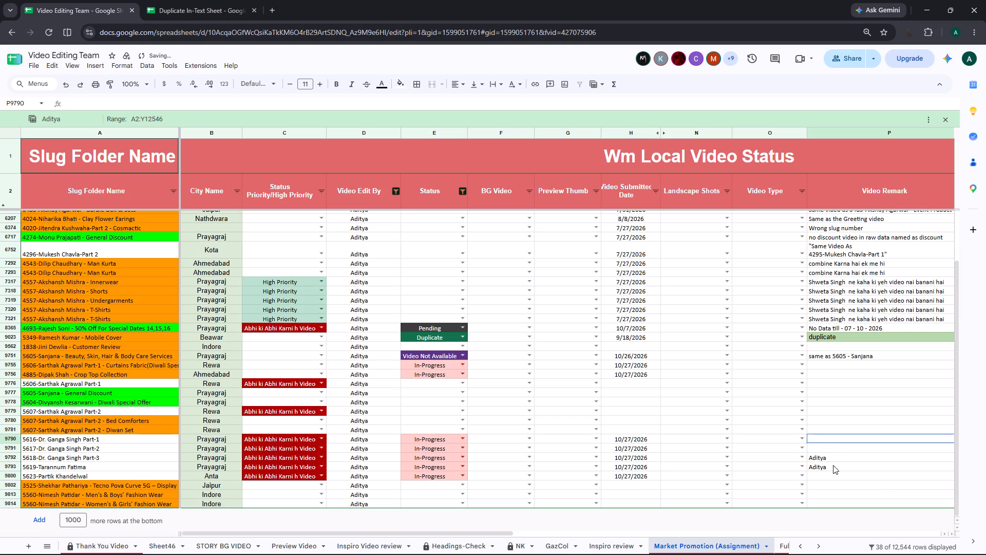
Clear the Video Remark cells of the 5618 and 5619 rows in the Video Editing Team sheet.
left_click(829, 460)
key("BackSpace")
left_click(831, 467)
key("BackSpace")
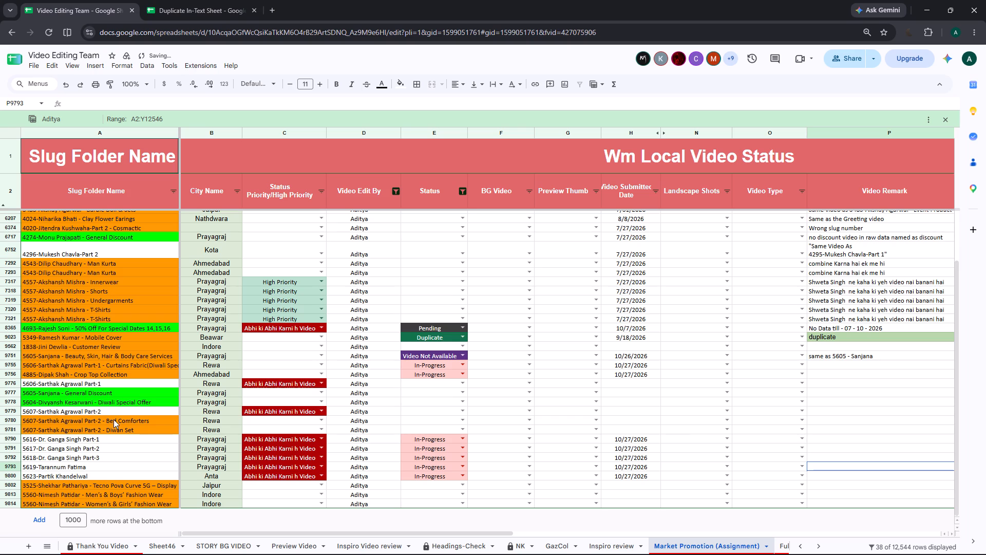
Copy the two adjacent slug folder names of the 5606 Part-1 Curtains Fabric and 4885 Crop Top Collection rows.
left_click_drag(138, 365, 137, 366)
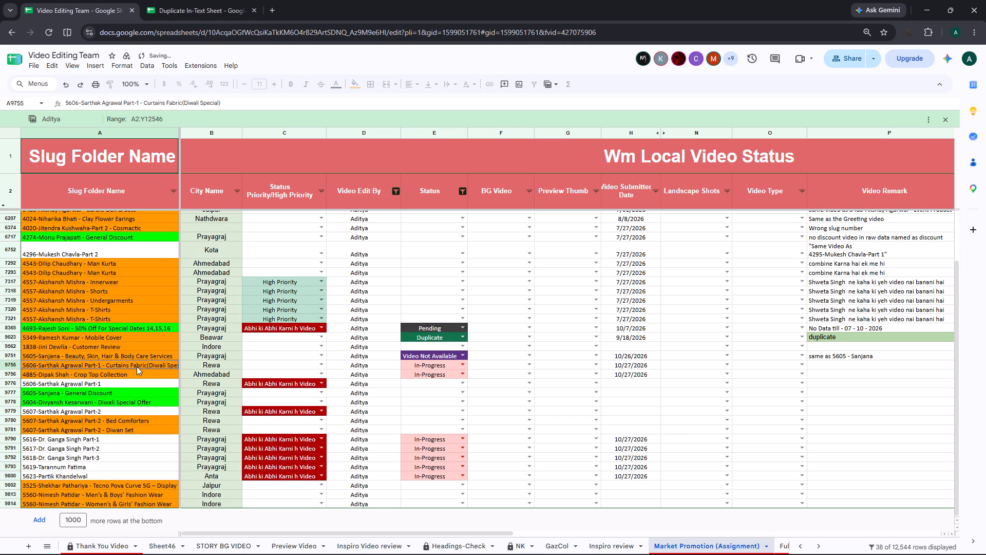
left_click_drag(137, 366, 135, 373)
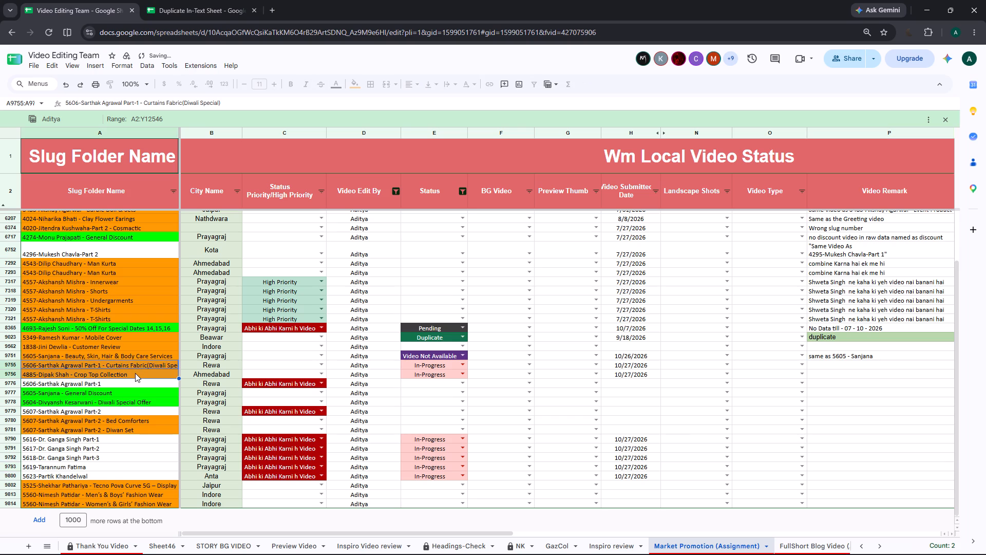
key("ctrl+c")
key("ctrl+c")
key("ctrl+c")
key("ctrl+c")
key("ctrl+c")
key("ctrl+c")
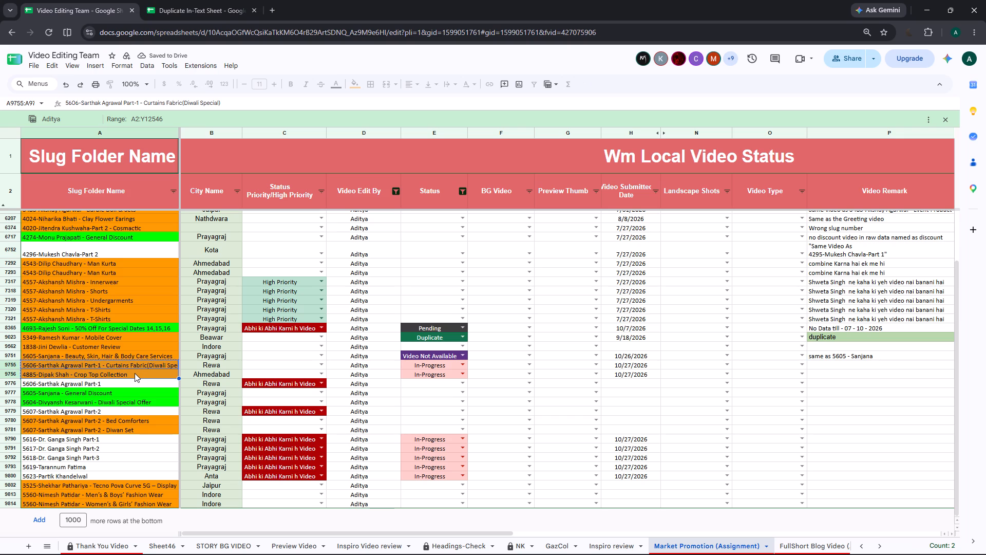
key("ctrl+c")
key("ctrl+c")
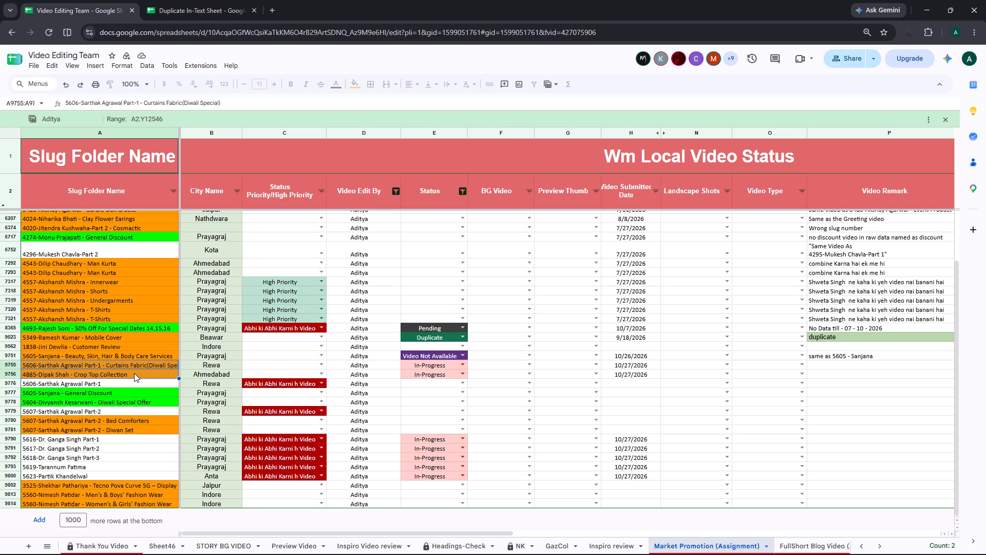
key("ctrl+c")
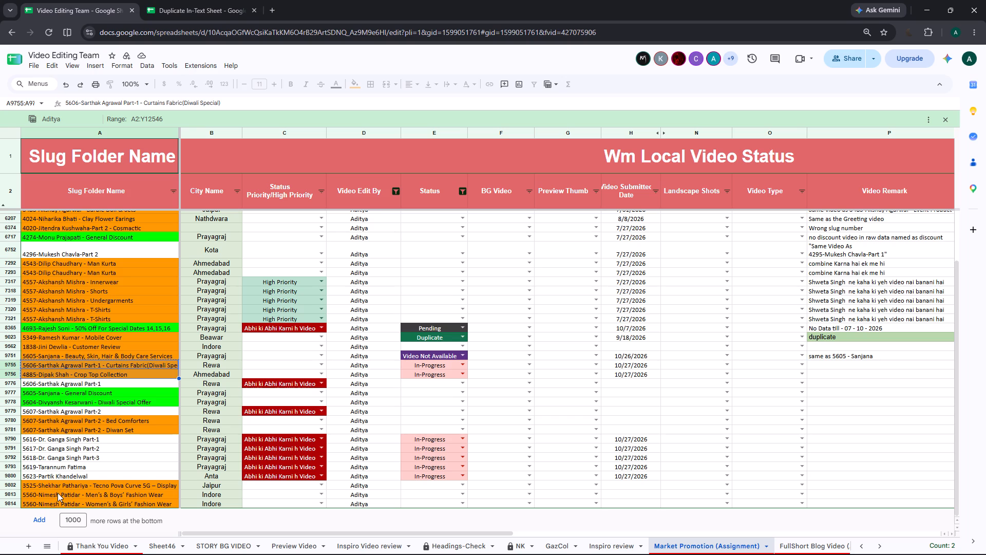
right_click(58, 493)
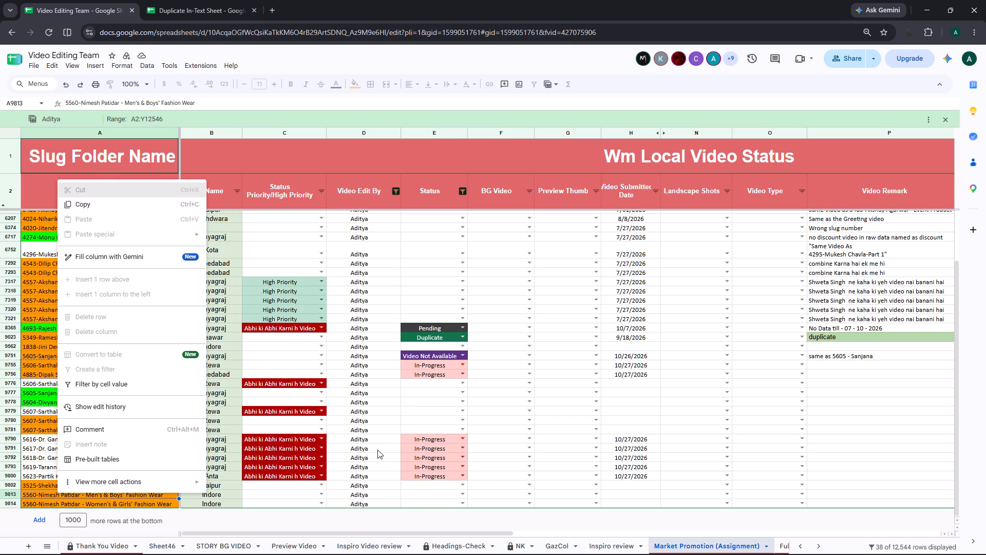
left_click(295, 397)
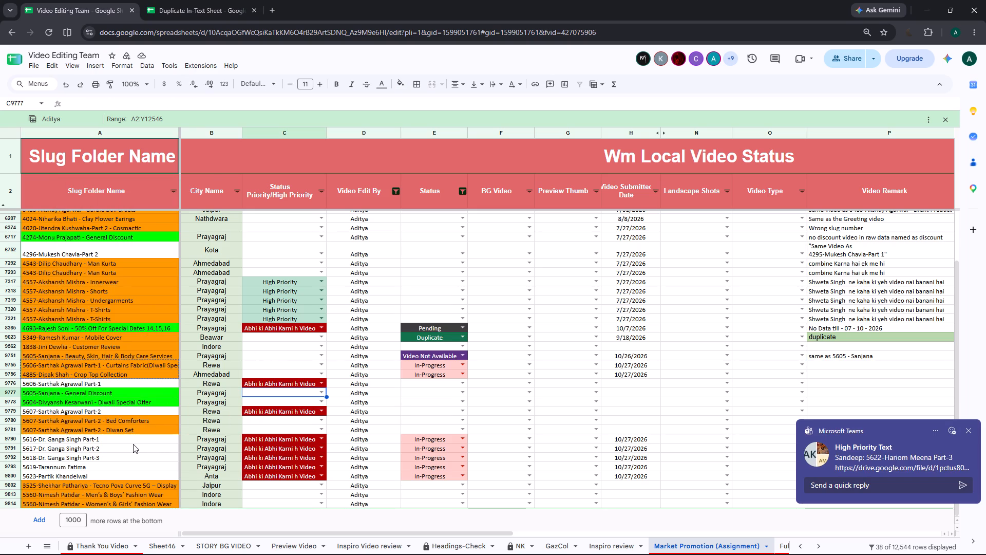
Check the 5623 entry and its neighbouring rows in the Duplicate In-Text Sheet's Local sheet, returning to the Video Editing Team sheet.
left_click(79, 473)
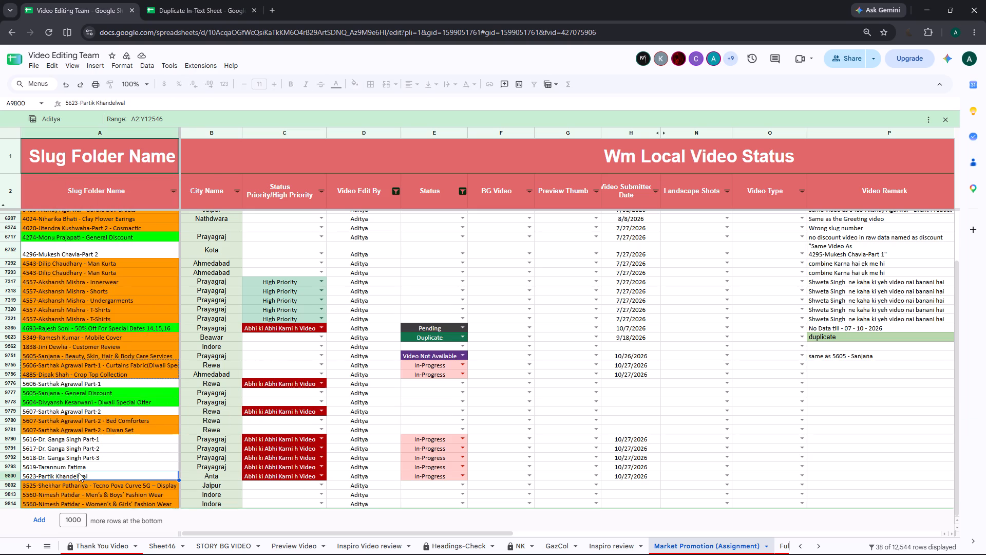
left_click(184, 0)
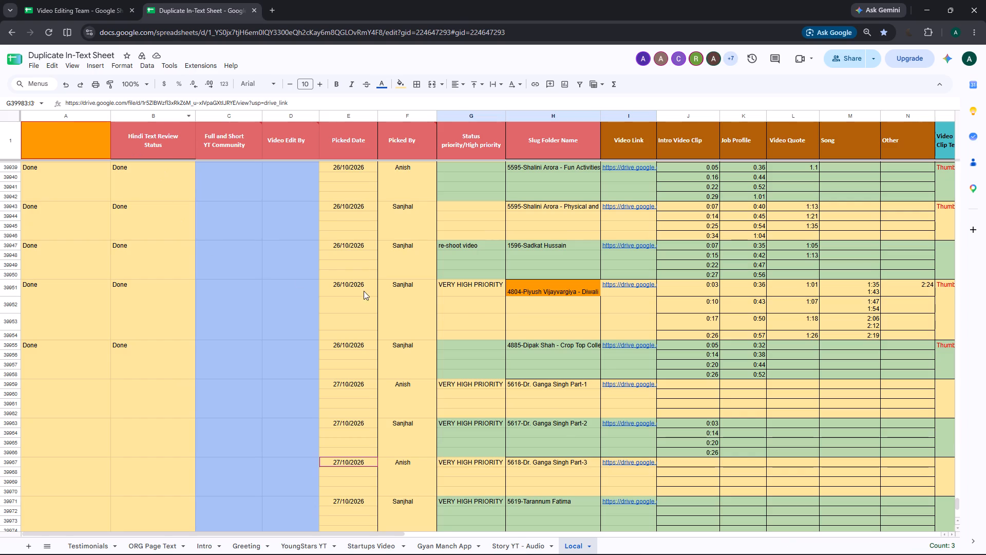
scroll(466, 311, "down", 3)
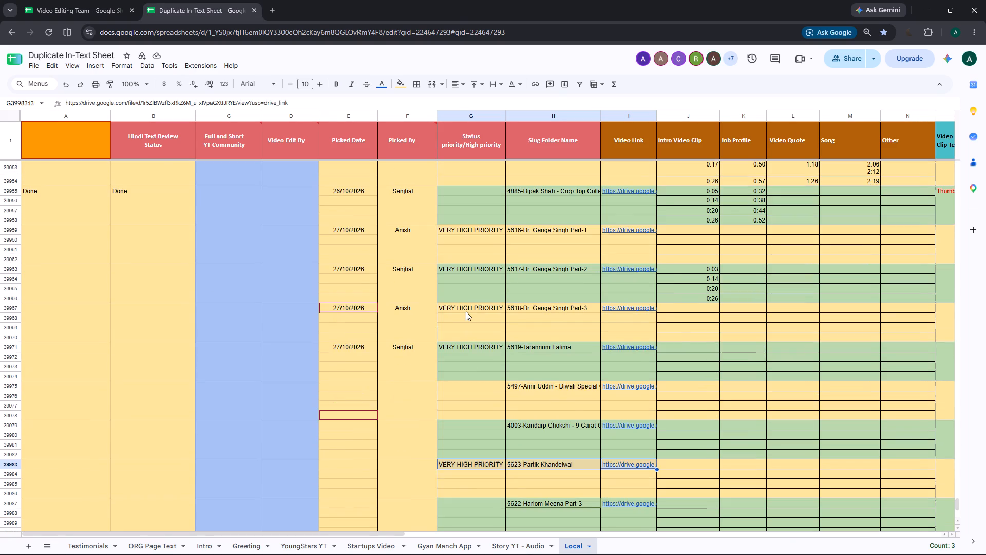
scroll(466, 311, "down", 1)
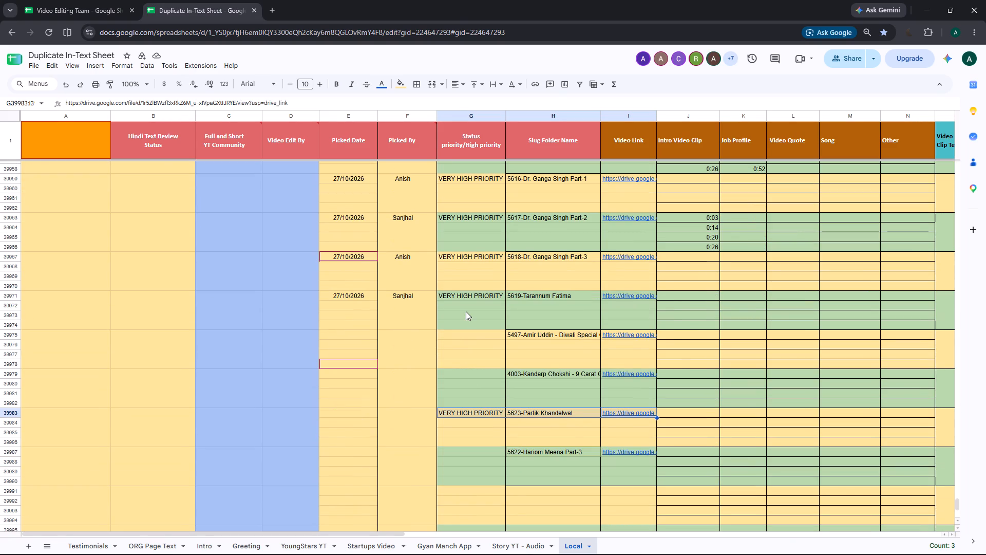
left_click(86, 0)
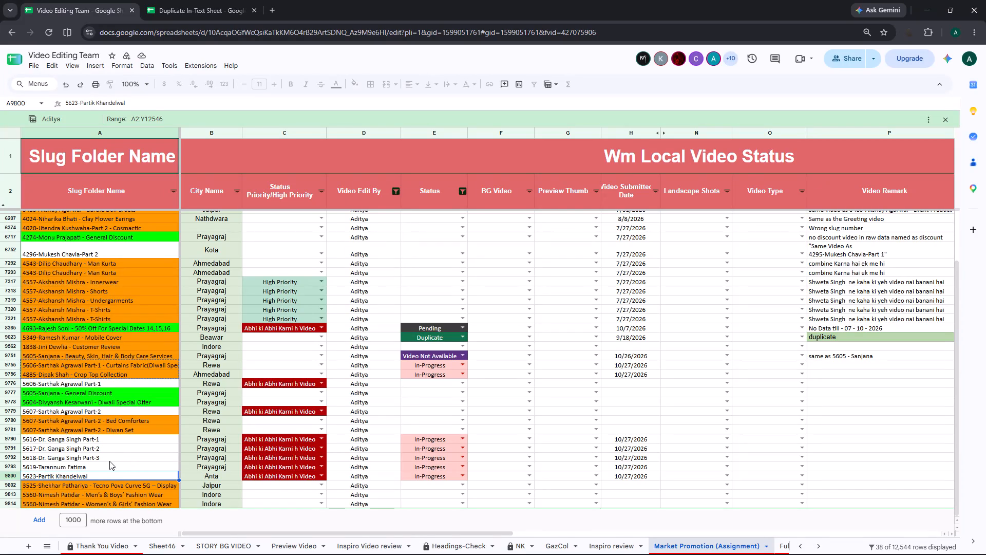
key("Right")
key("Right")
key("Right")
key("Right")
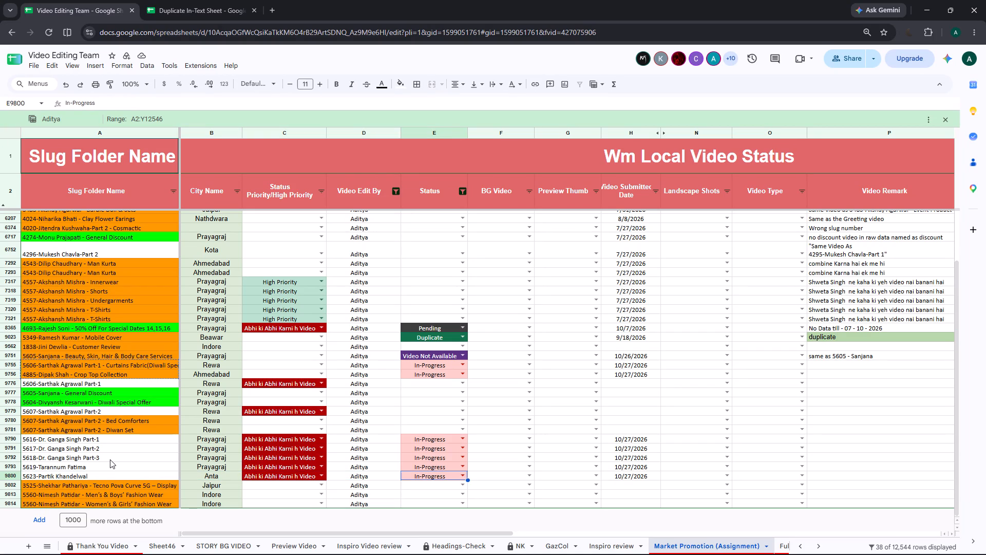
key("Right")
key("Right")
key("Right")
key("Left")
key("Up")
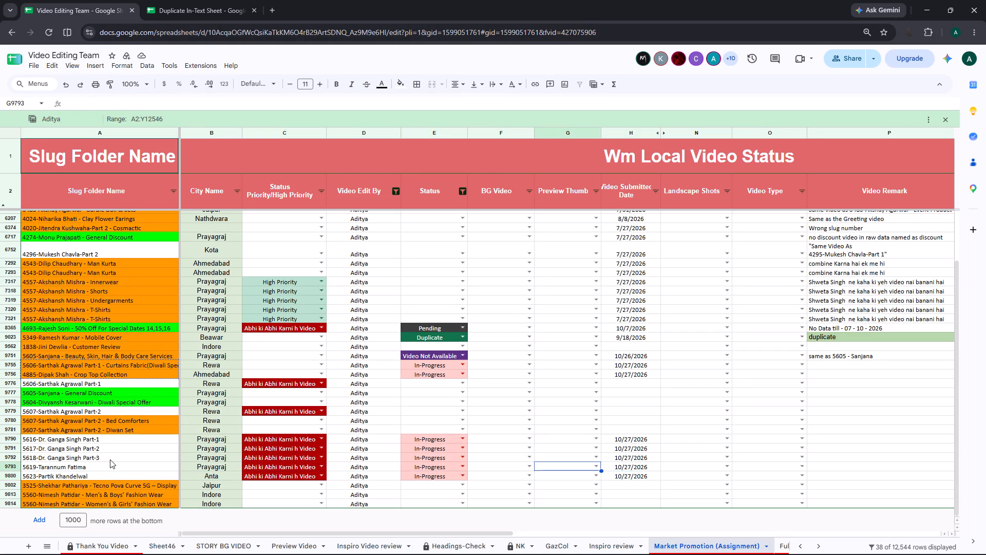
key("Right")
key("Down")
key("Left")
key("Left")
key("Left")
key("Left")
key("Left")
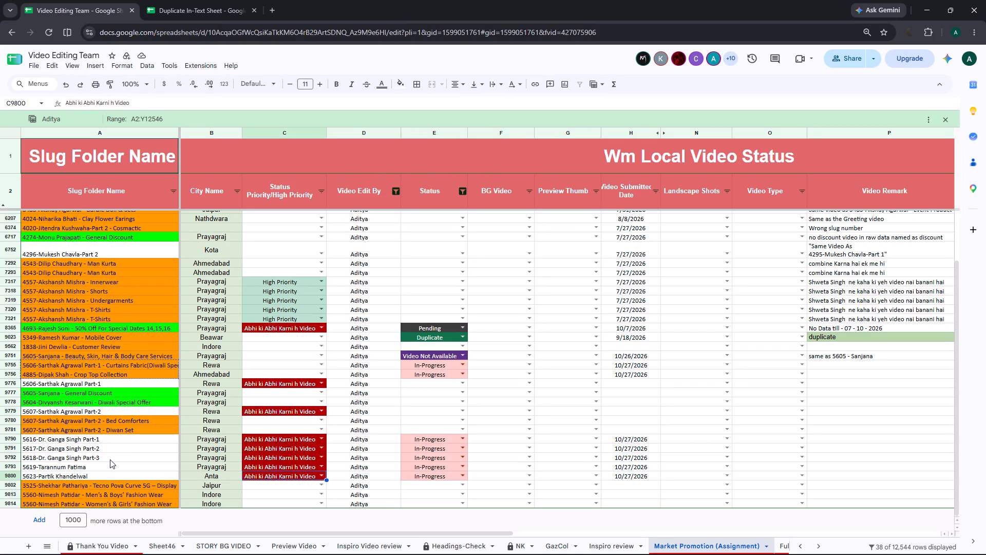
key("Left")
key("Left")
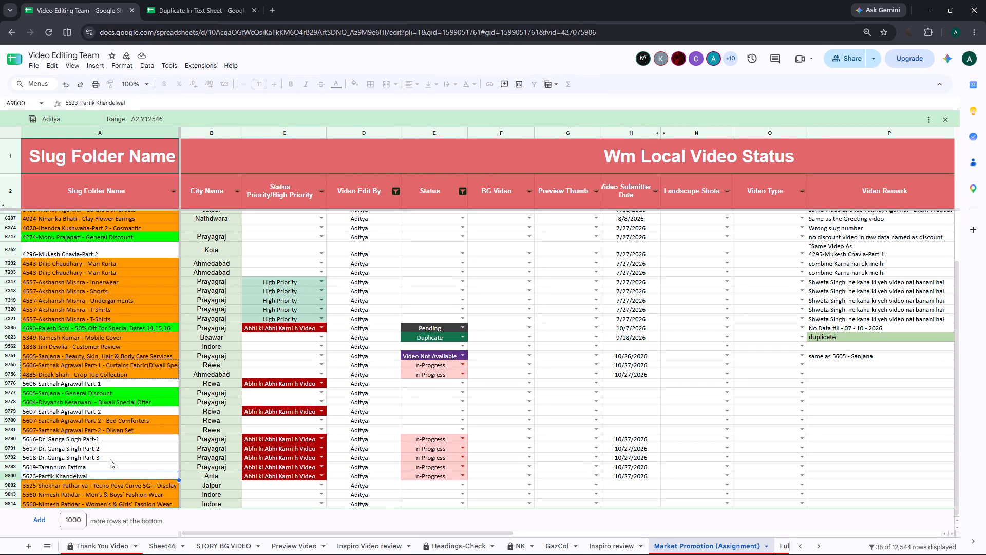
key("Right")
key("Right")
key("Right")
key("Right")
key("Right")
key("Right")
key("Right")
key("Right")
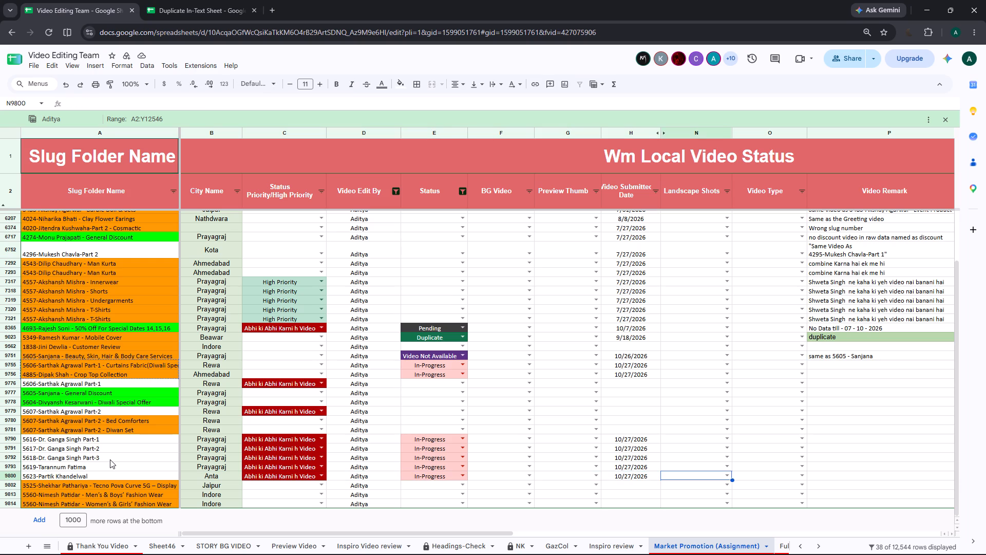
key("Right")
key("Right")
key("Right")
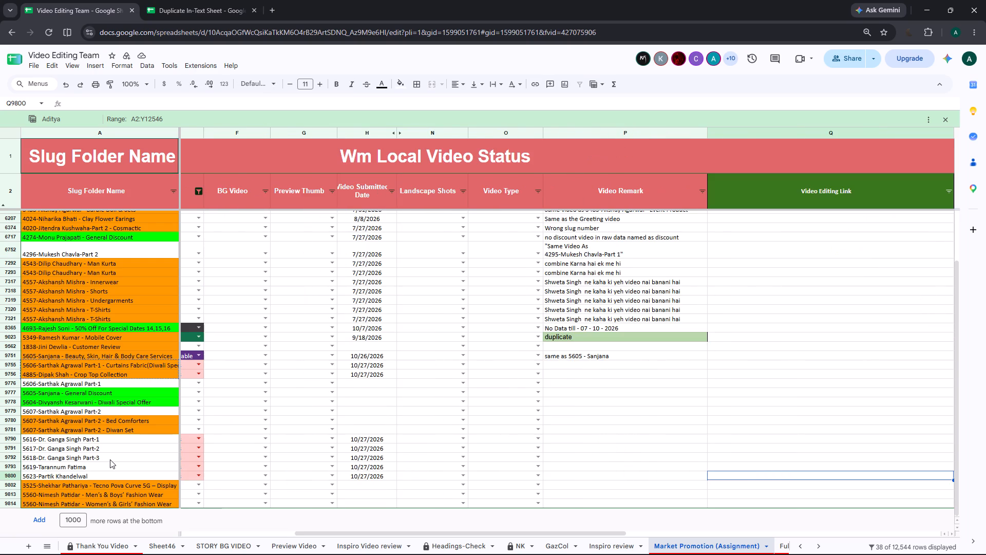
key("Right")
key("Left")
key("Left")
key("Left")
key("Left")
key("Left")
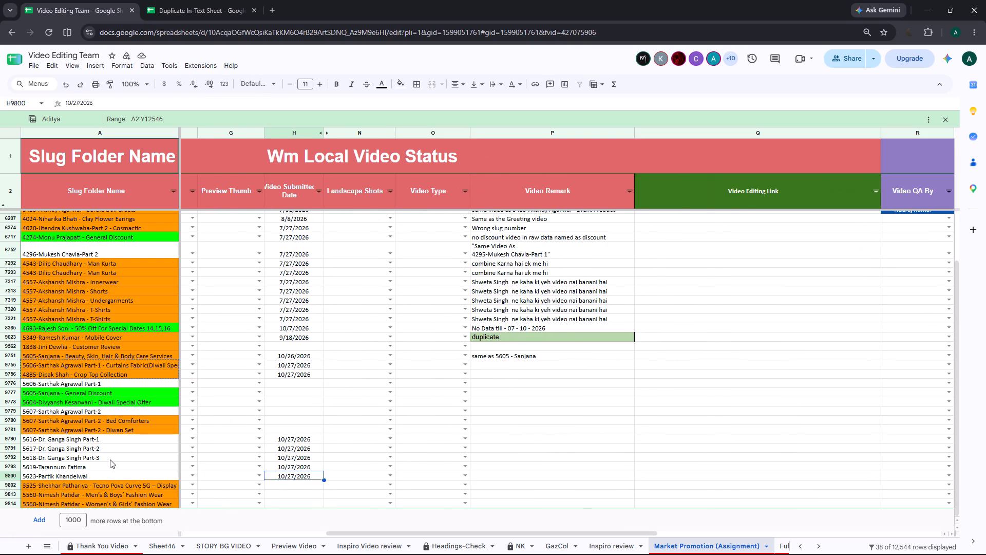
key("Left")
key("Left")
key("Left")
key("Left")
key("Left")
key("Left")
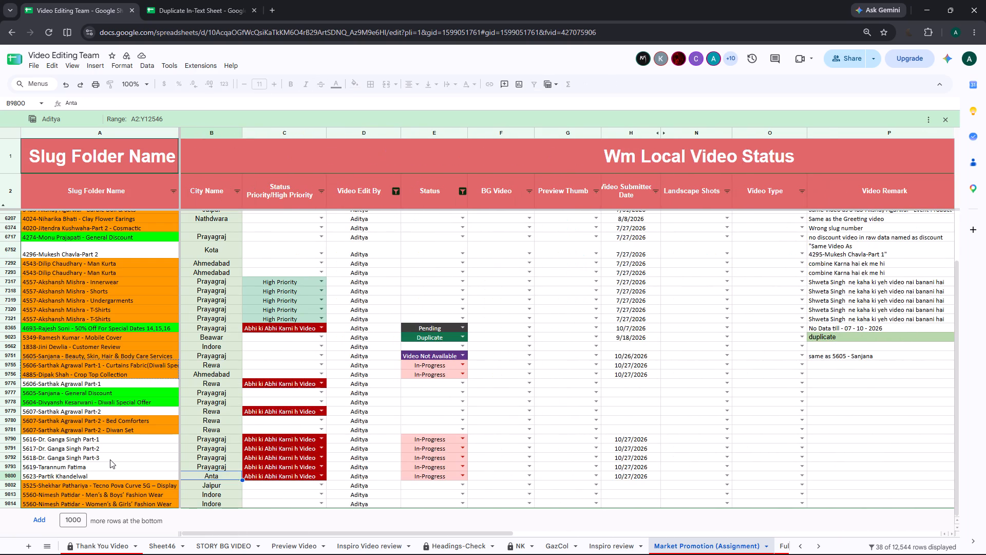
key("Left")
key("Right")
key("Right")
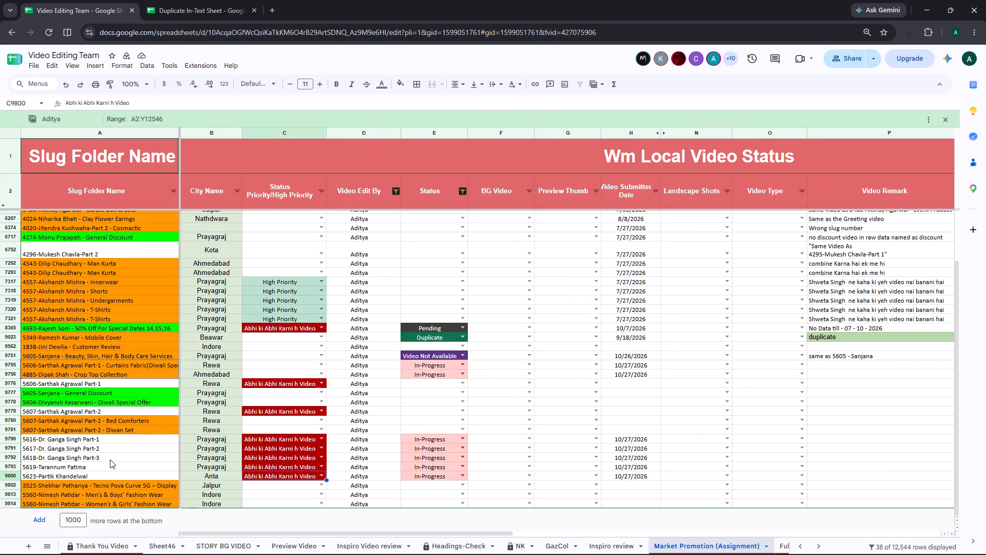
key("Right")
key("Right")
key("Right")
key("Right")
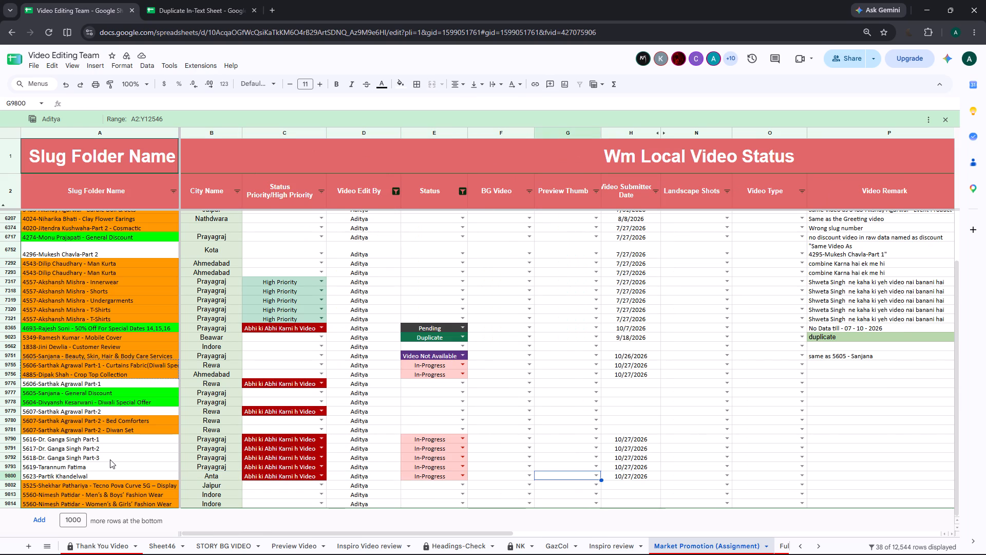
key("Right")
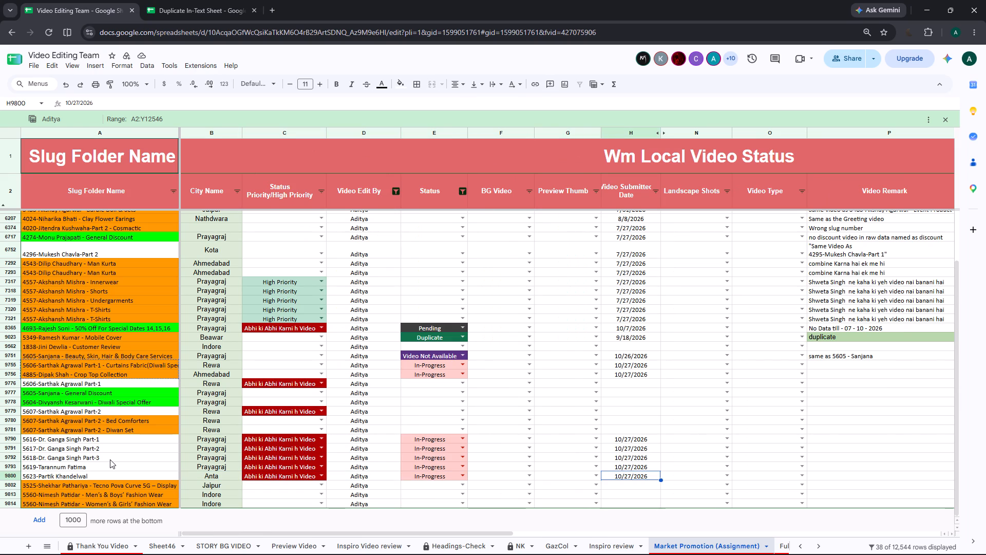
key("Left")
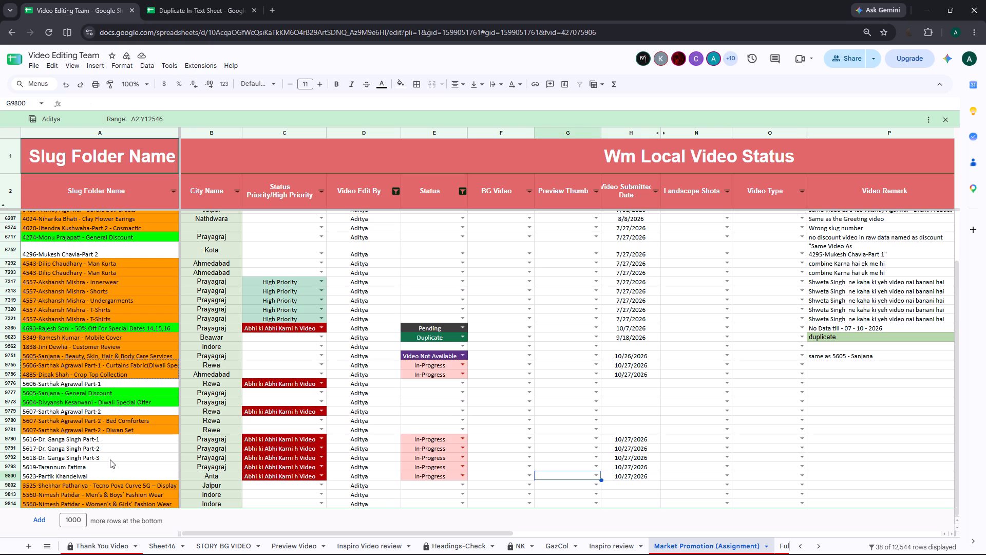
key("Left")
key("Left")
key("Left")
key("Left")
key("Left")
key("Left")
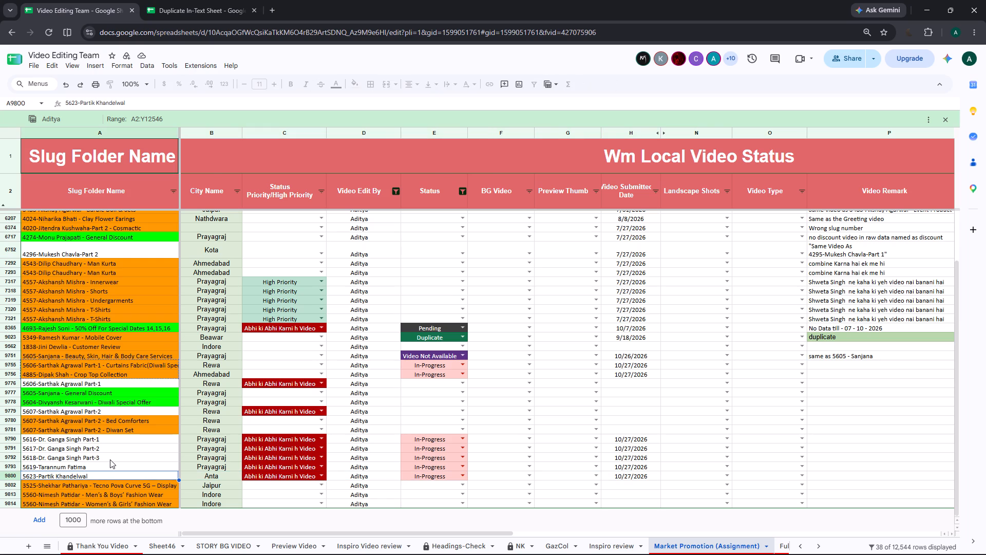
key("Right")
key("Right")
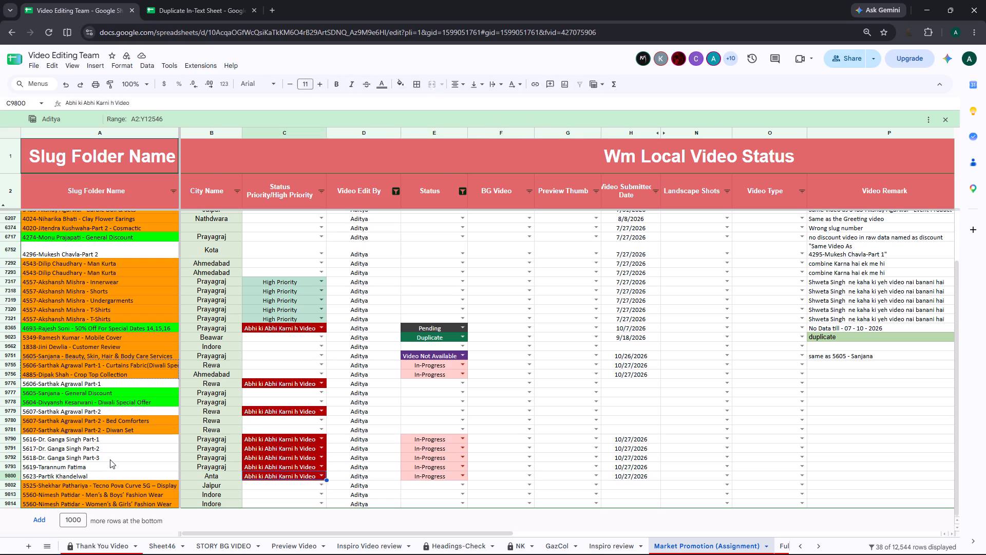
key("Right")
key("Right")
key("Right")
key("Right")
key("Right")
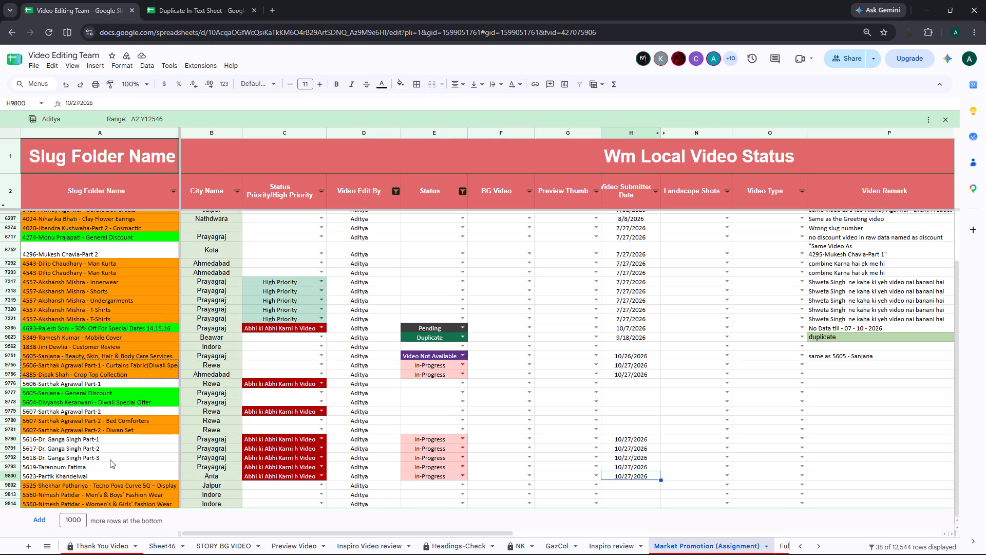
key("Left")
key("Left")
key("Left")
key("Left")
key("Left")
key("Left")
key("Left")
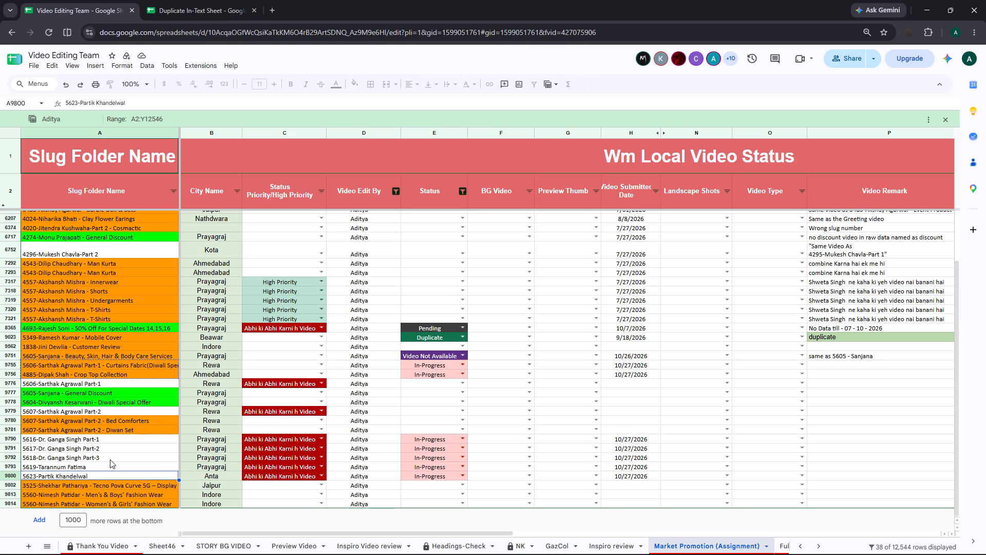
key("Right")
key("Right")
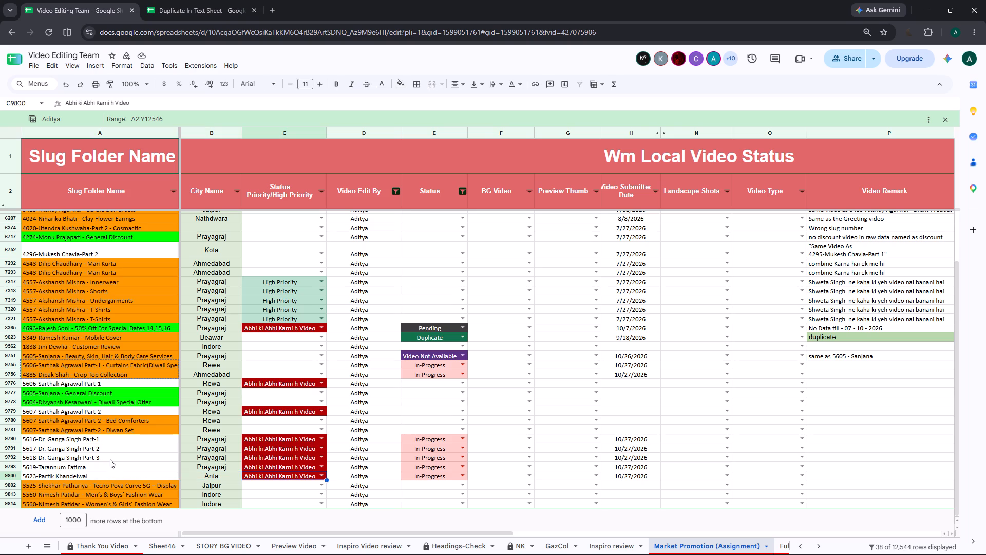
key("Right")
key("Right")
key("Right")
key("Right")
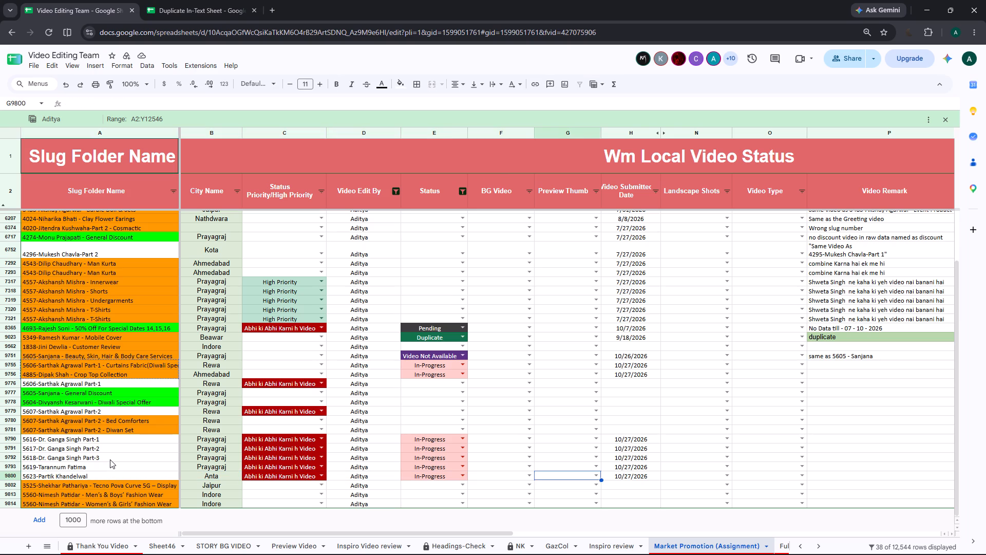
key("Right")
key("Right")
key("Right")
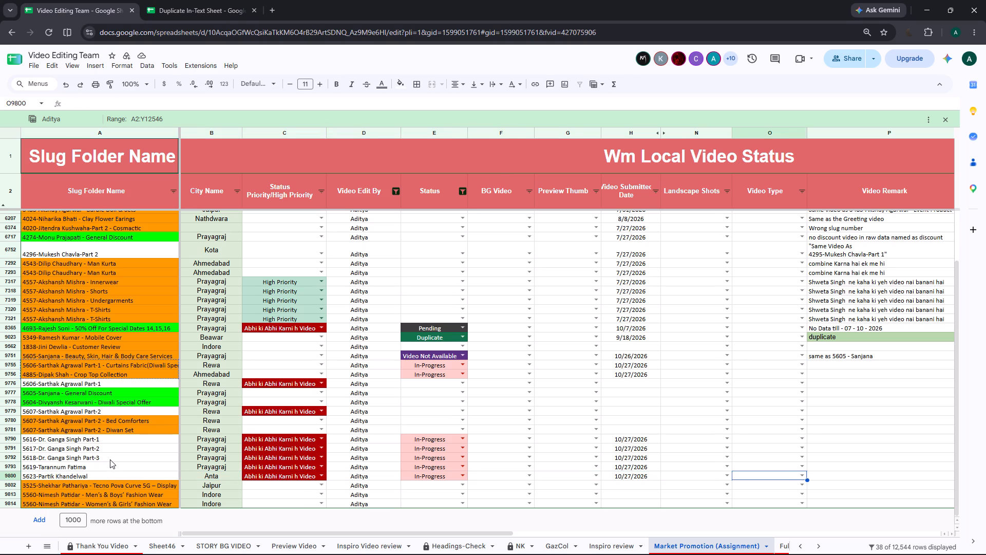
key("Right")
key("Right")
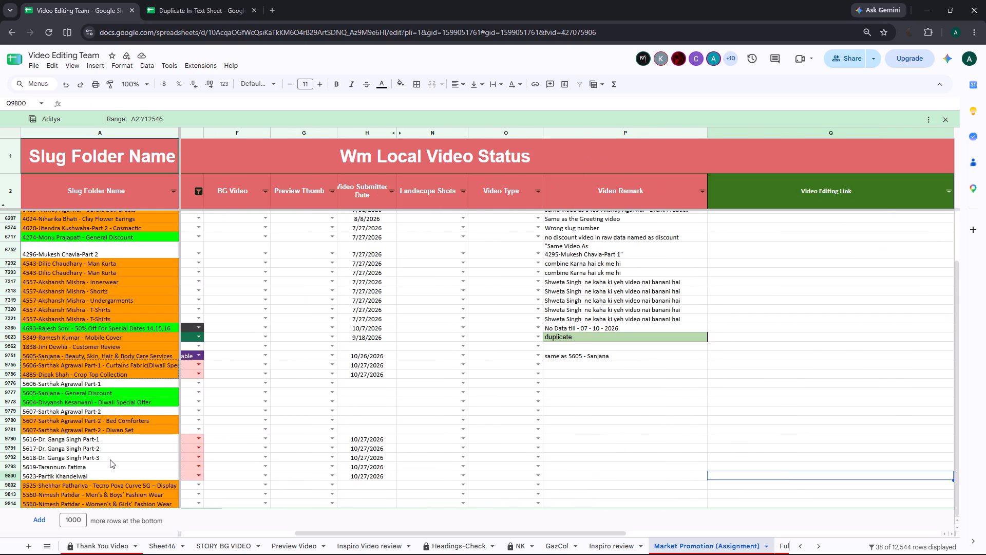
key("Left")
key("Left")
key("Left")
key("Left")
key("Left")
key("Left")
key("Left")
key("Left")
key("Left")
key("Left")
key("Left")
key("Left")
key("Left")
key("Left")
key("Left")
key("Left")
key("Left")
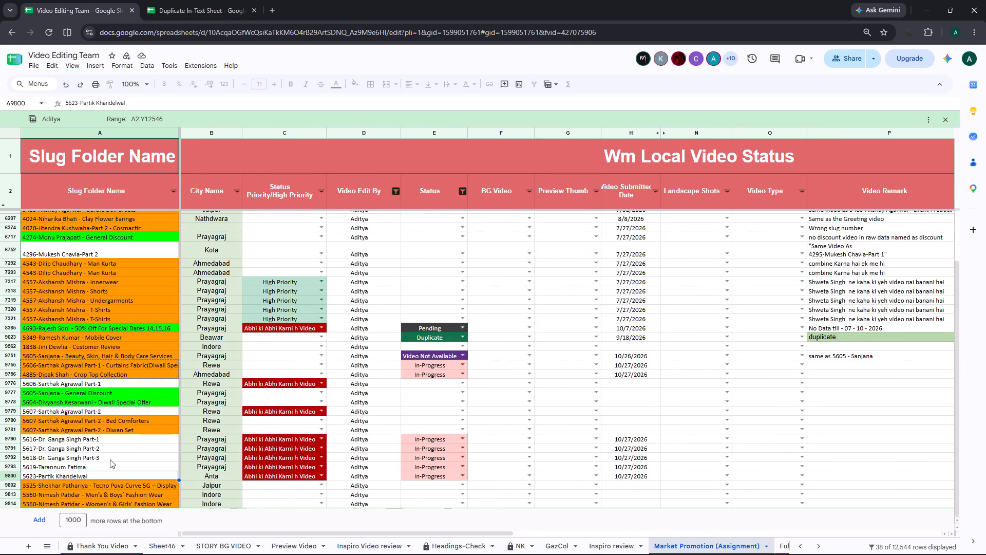
Check the picked date and picker of the 5623 row in the Duplicate In-Text Sheet, returning to the Video Editing Team sheet.
left_click(163, 0)
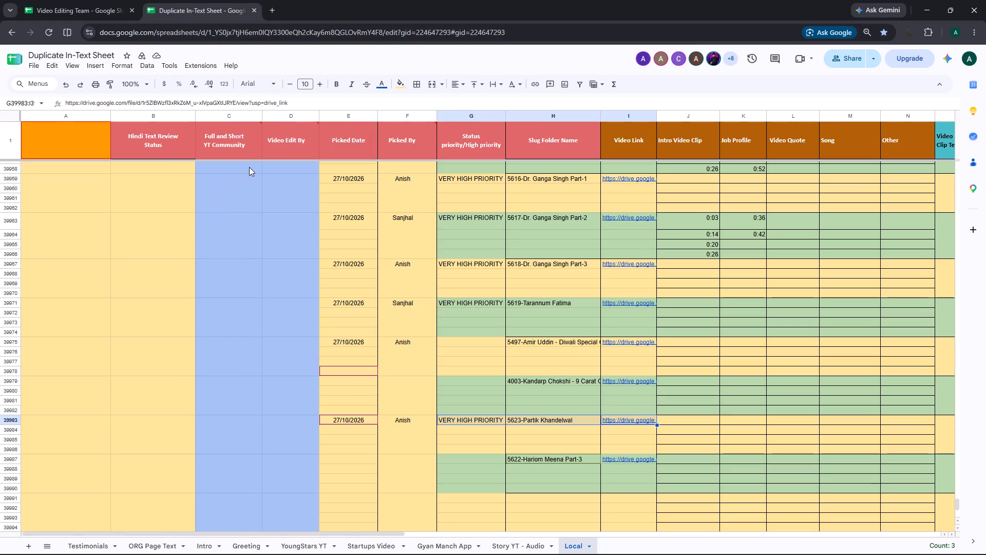
left_click(72, 0)
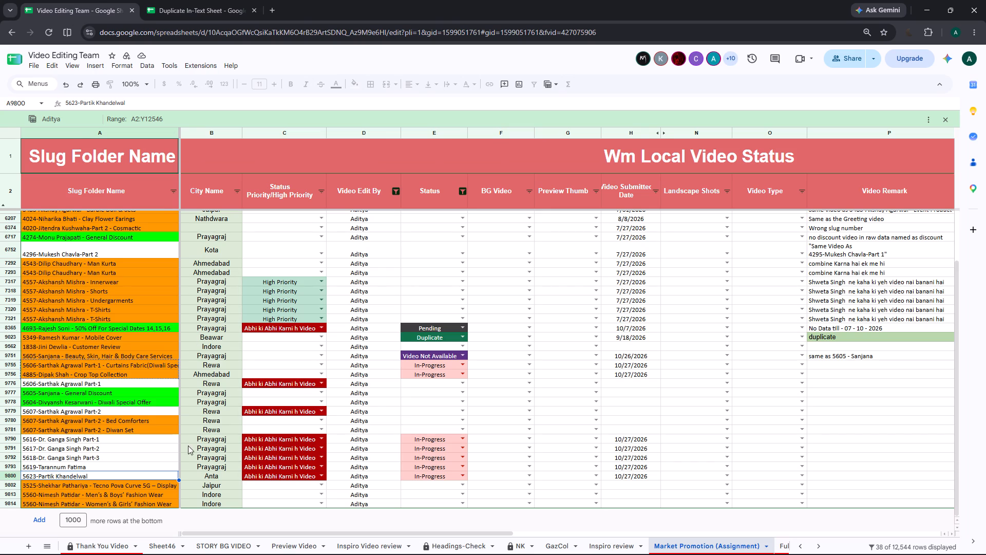
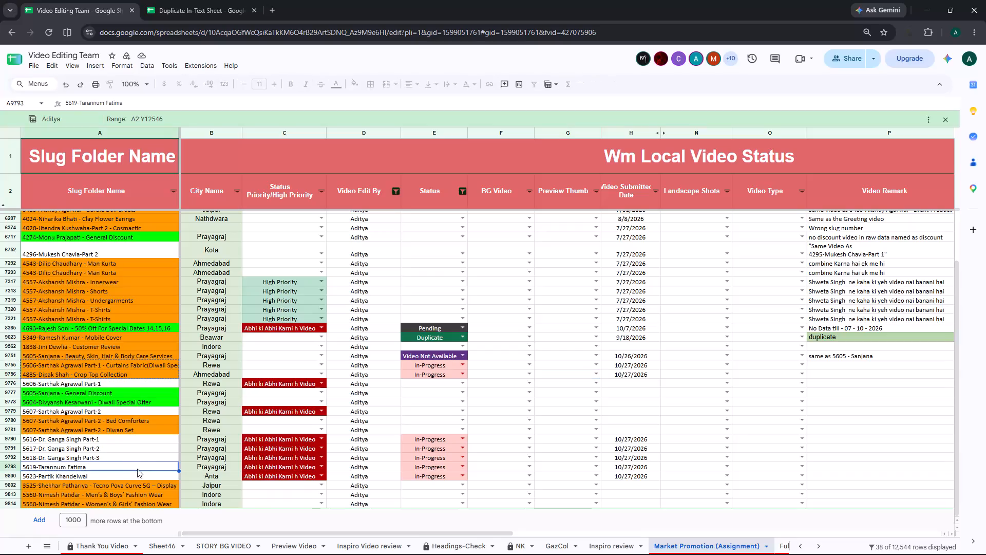
Review the 5623 row's cells across to the submitted date, and copy its slug folder name.
left_click(145, 475)
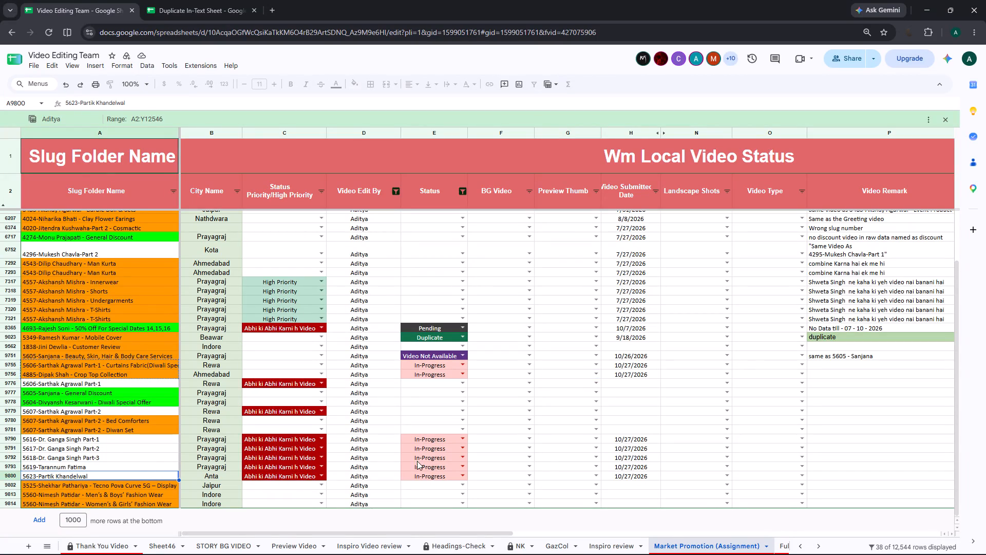
key("Right")
key("Right")
key("Right")
key("Right")
key("Right")
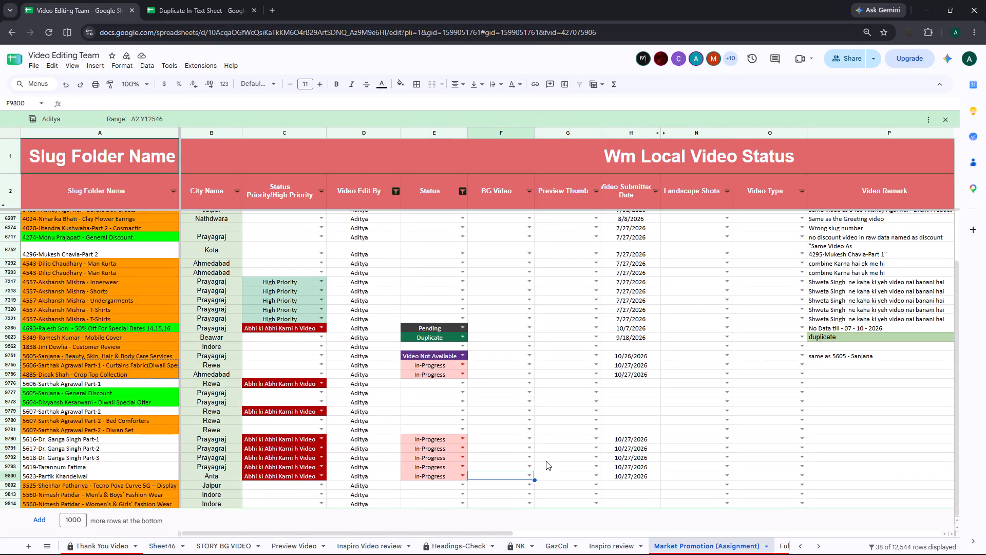
key("Right")
key("Right")
key("Left")
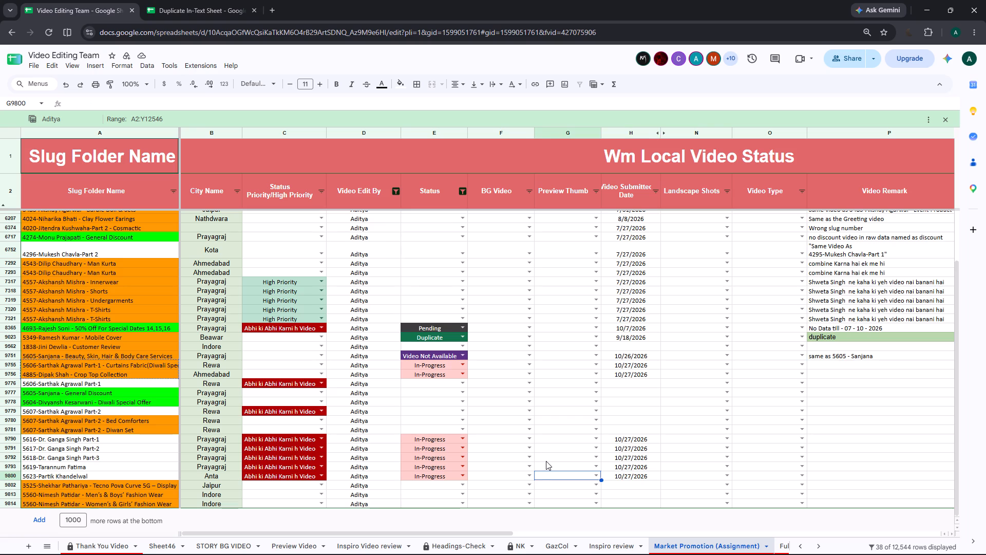
key("Left")
key("Left")
key("Left")
key("Left")
key("Left")
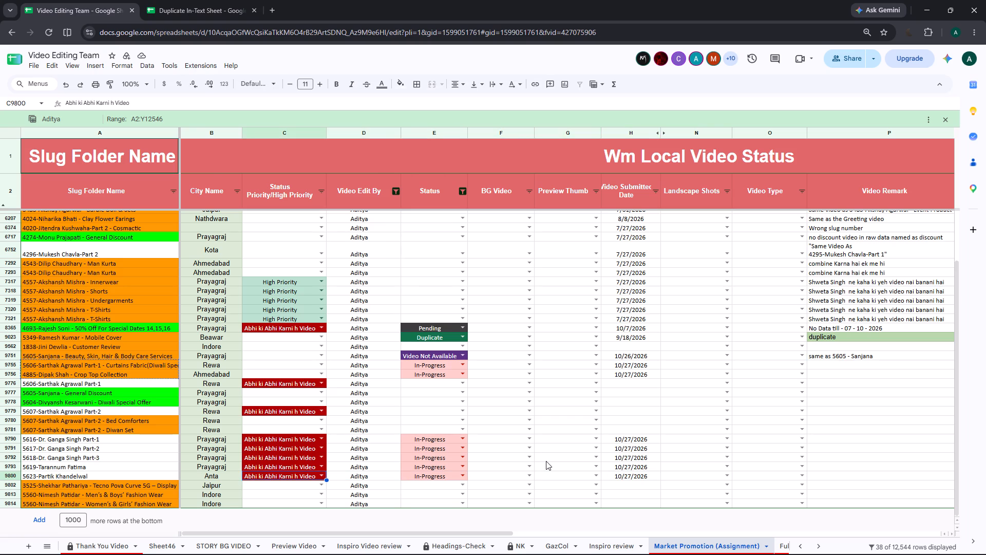
key("Left")
key("ctrl+c")
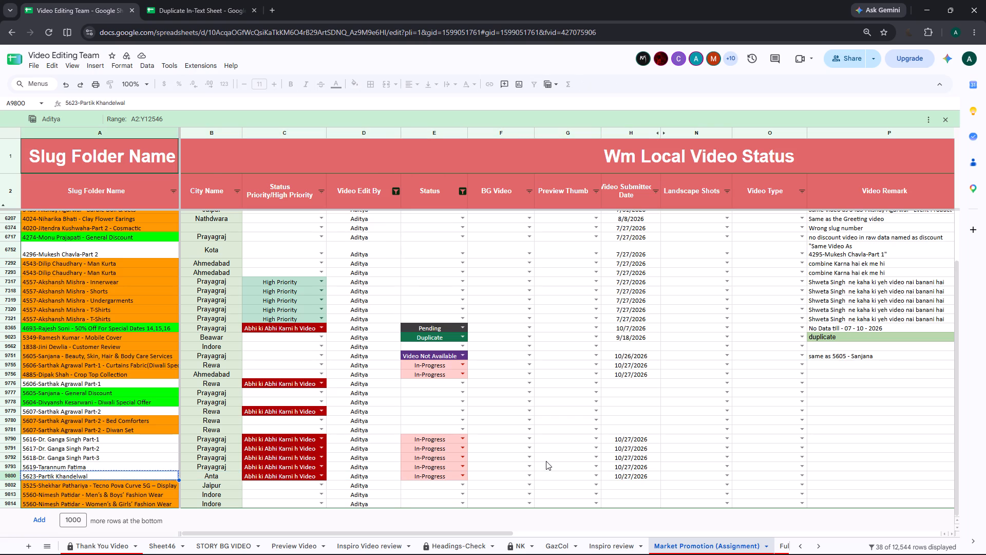
Switch to the Duplicate In-Text Sheet and check the clip timing and in-text columns around the 5616 to 5623 entries.
left_click(187, 0)
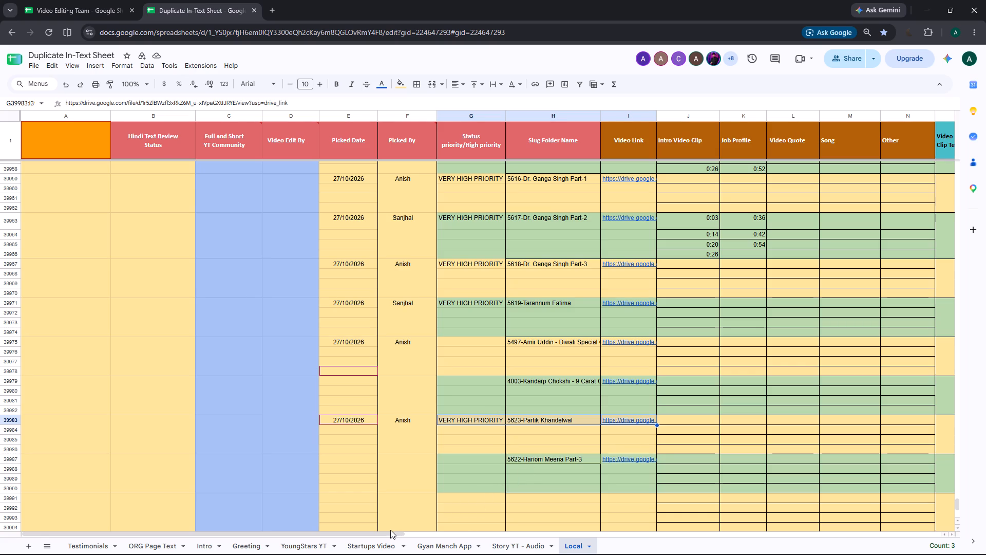
left_click_drag(390, 535, 512, 508)
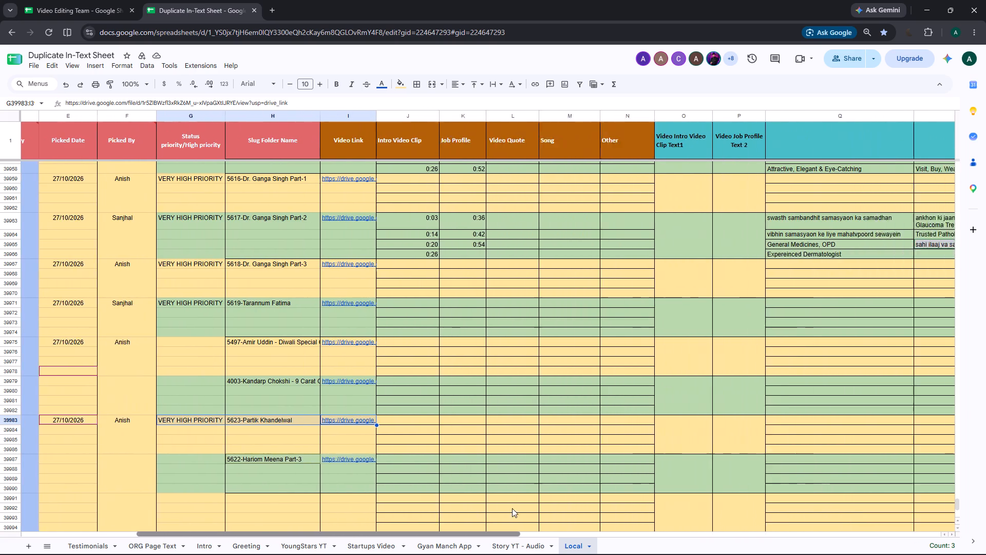
left_click_drag(512, 508, 490, 501)
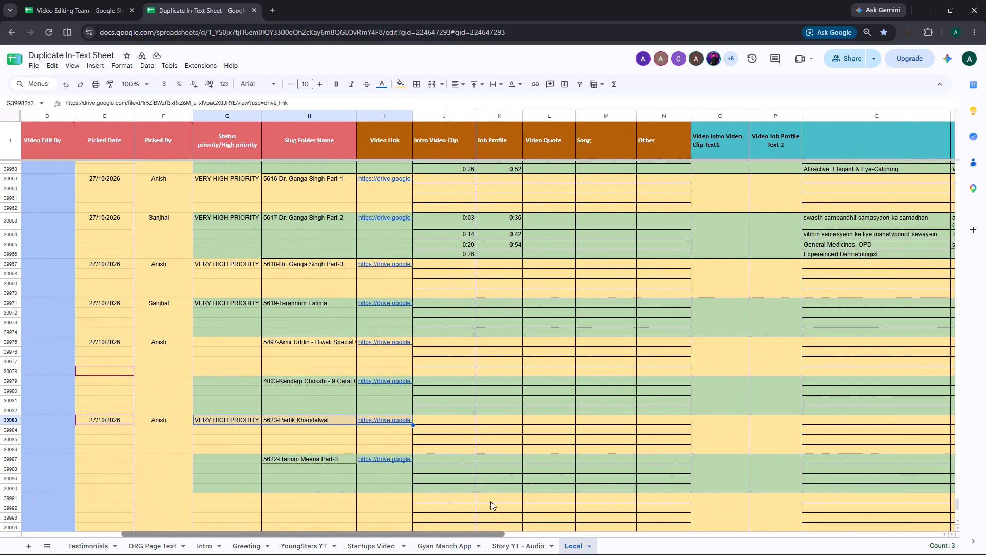
Copy the in-progress 5606 Curtains Fabric and 4885 Crop Top Collection slugs from the Video Editing Team sheet and append them to the Notepad list.
left_click_drag(490, 501, 475, 498)
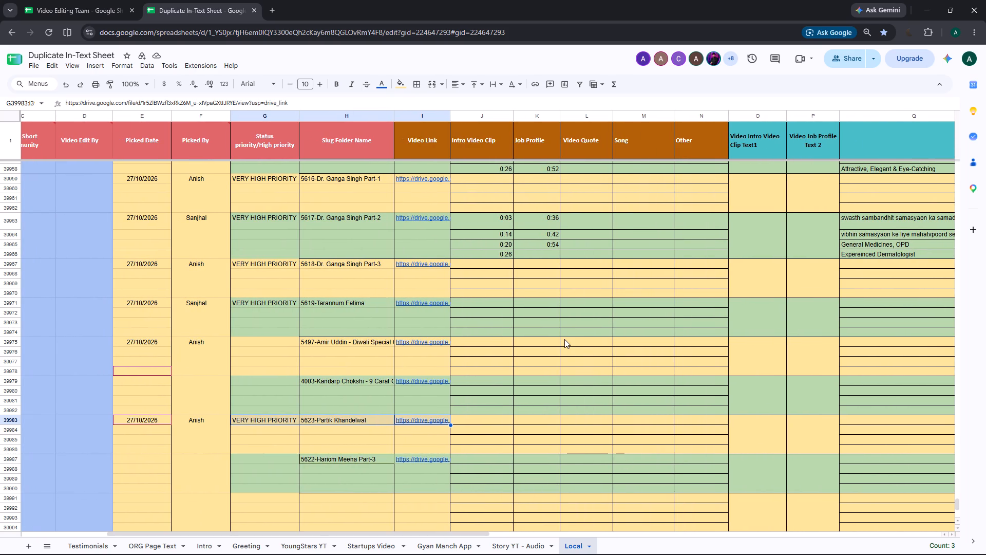
left_click(86, 0)
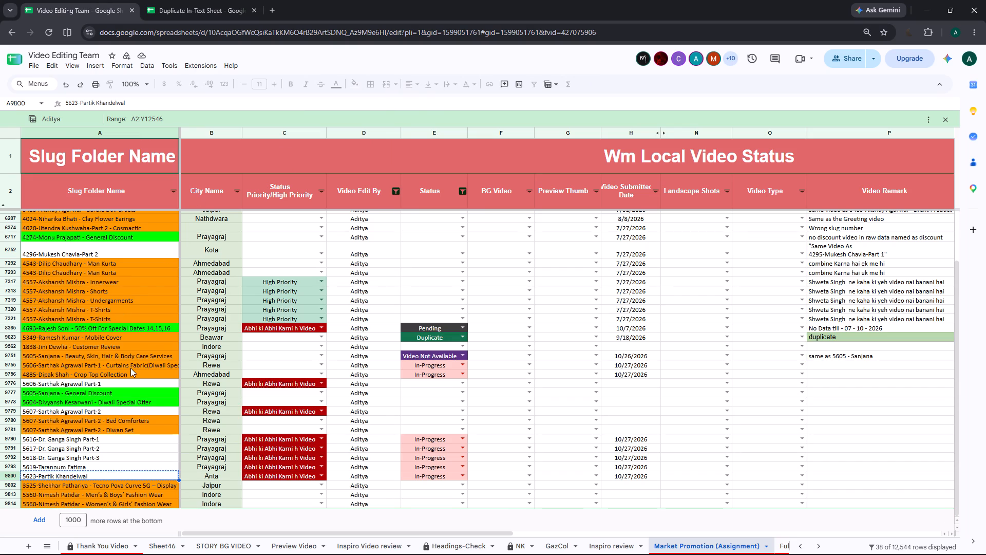
left_click(130, 368)
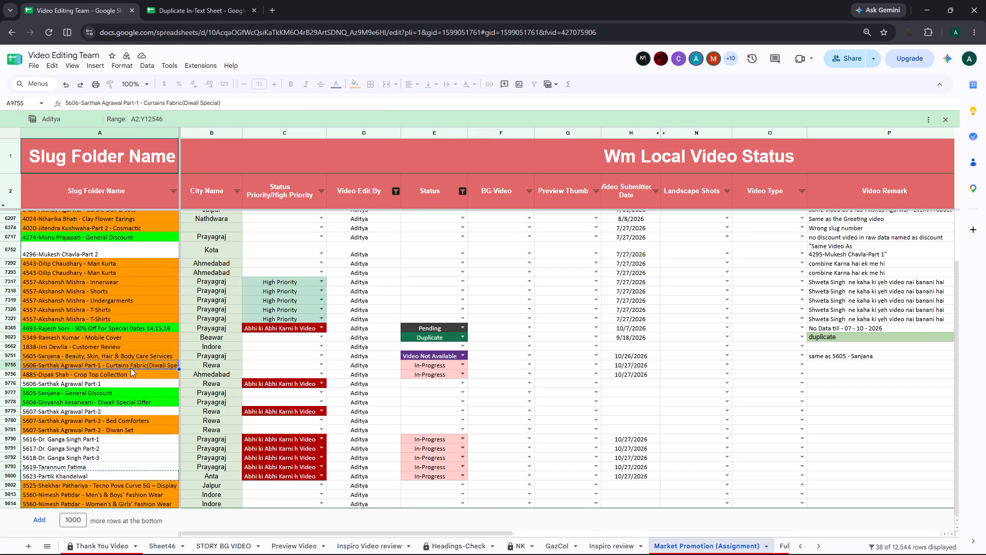
key("ctrl+c")
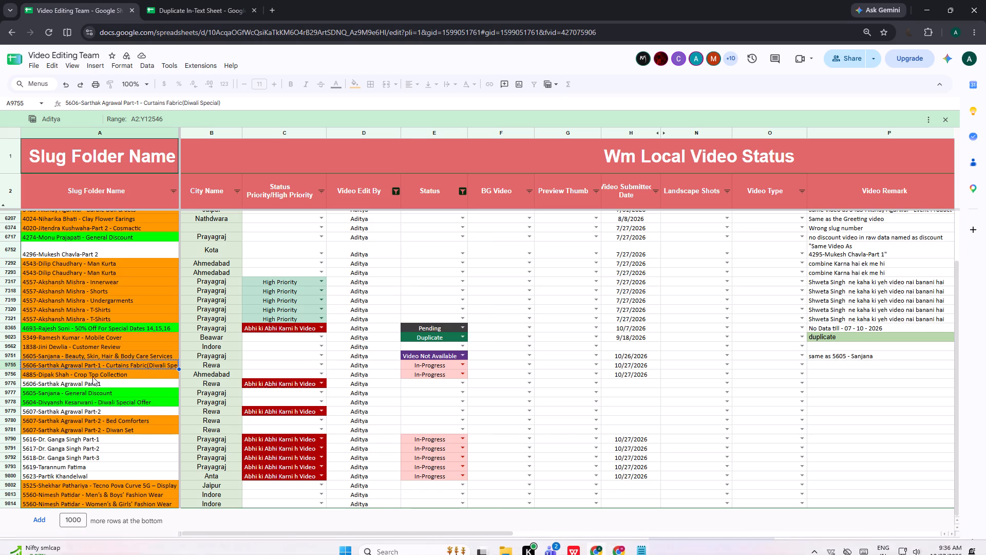
left_click_drag(97, 363, 97, 373)
key("ctrl+c")
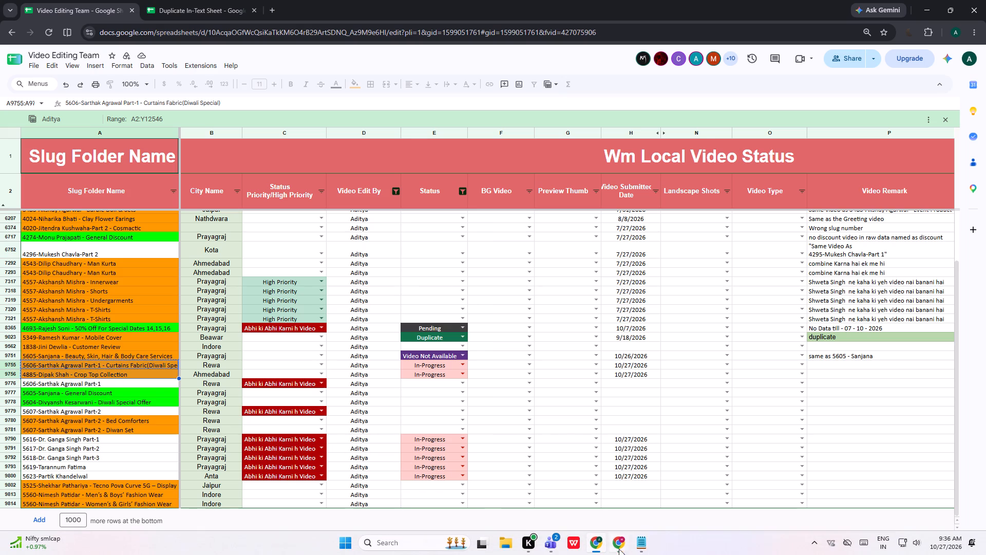
left_click(640, 544)
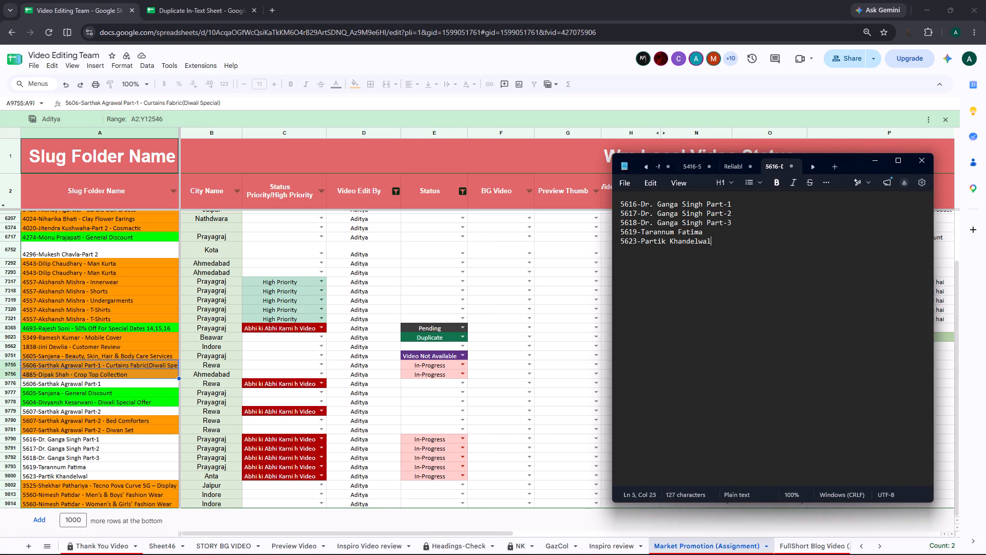
key("shift+Return")
key("ctrl+v")
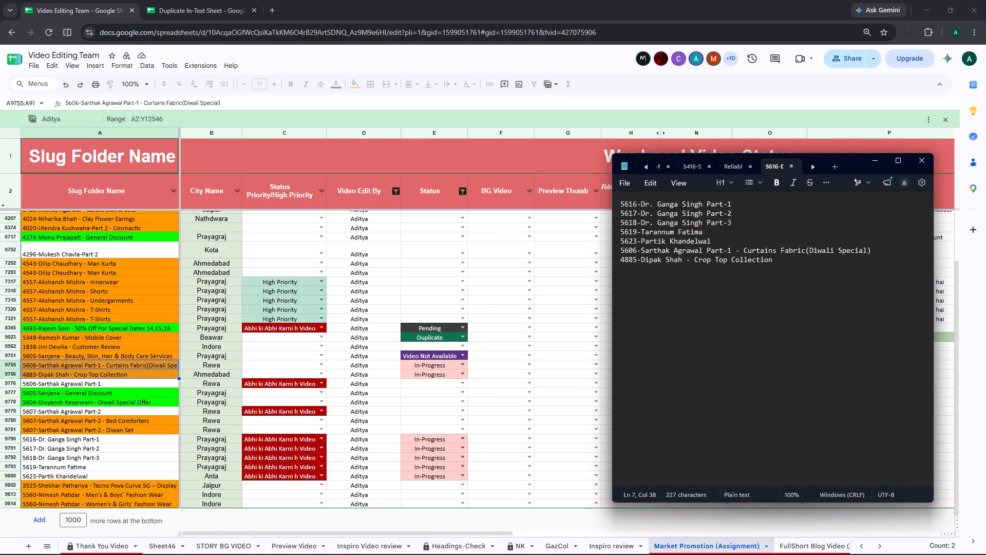
Copy the 5606 Curtains Fabric (Diwali Special) line from the Notepad list and enter it as the Google Drive search text.
left_click(786, 260)
triple_click(689, 252)
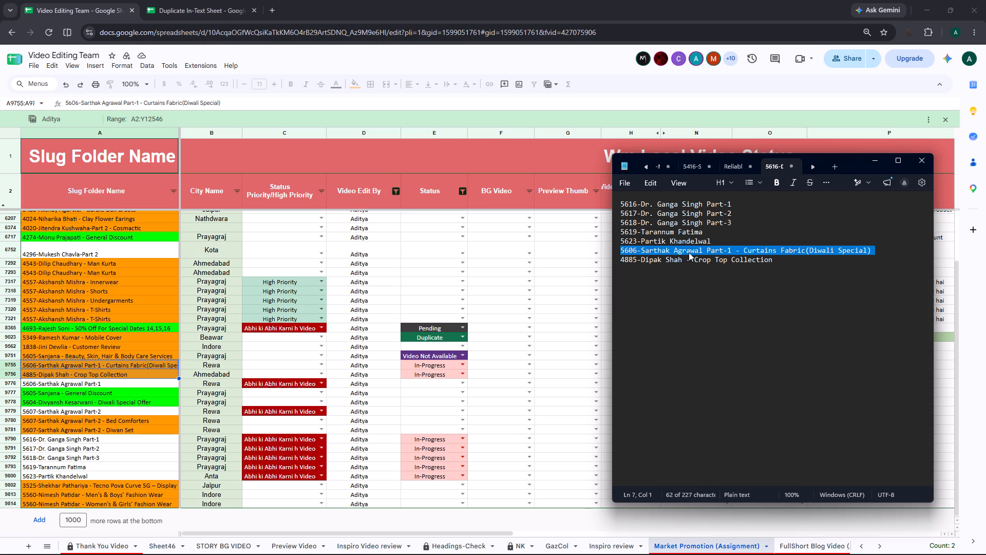
key("ctrl+c")
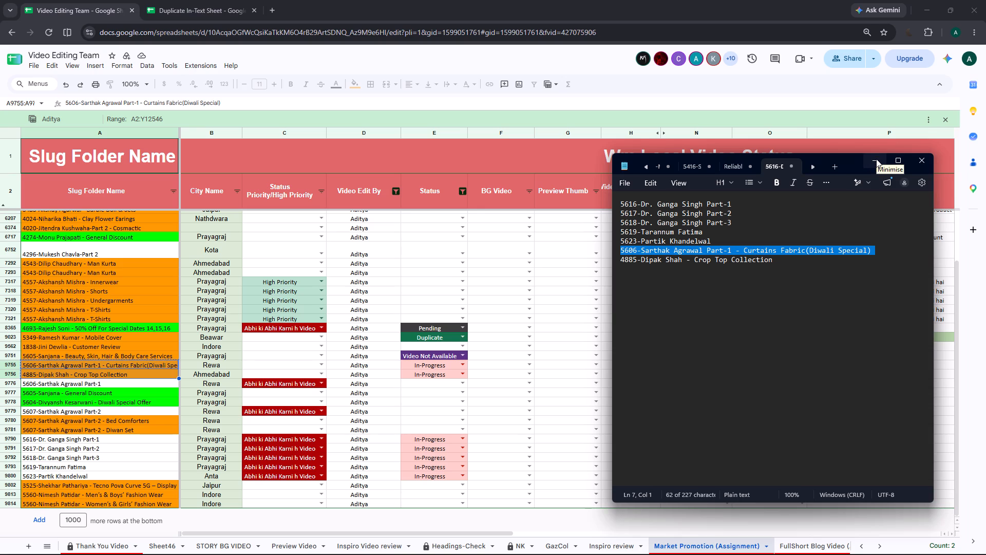
left_click(876, 159)
left_click(616, 542)
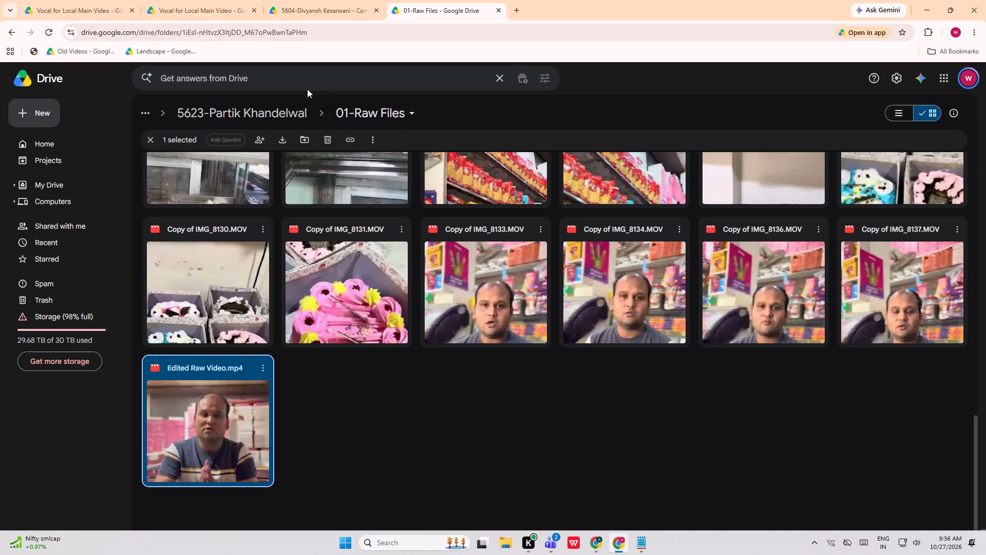
left_click(282, 79)
key("ctrl+v")
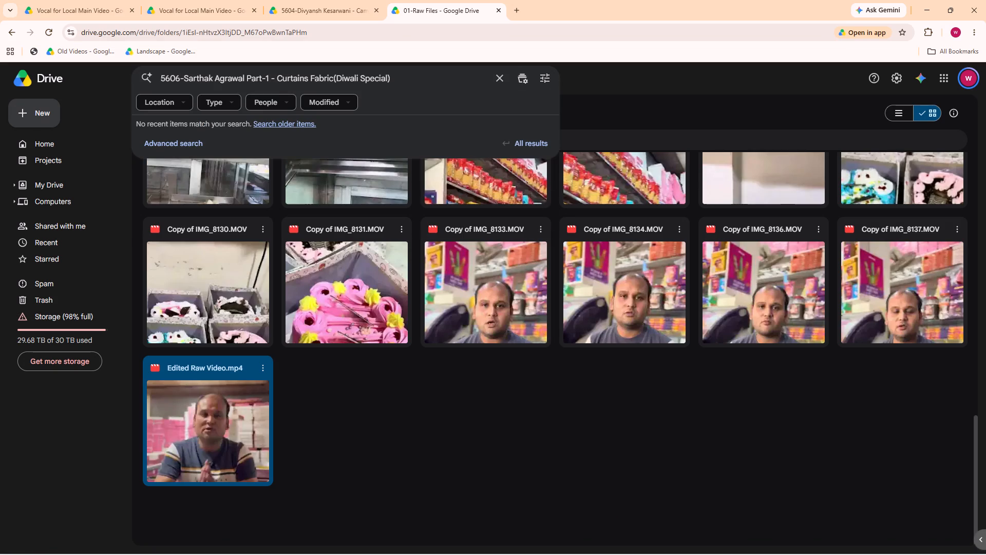
left_click_drag(274, 79, 424, 77)
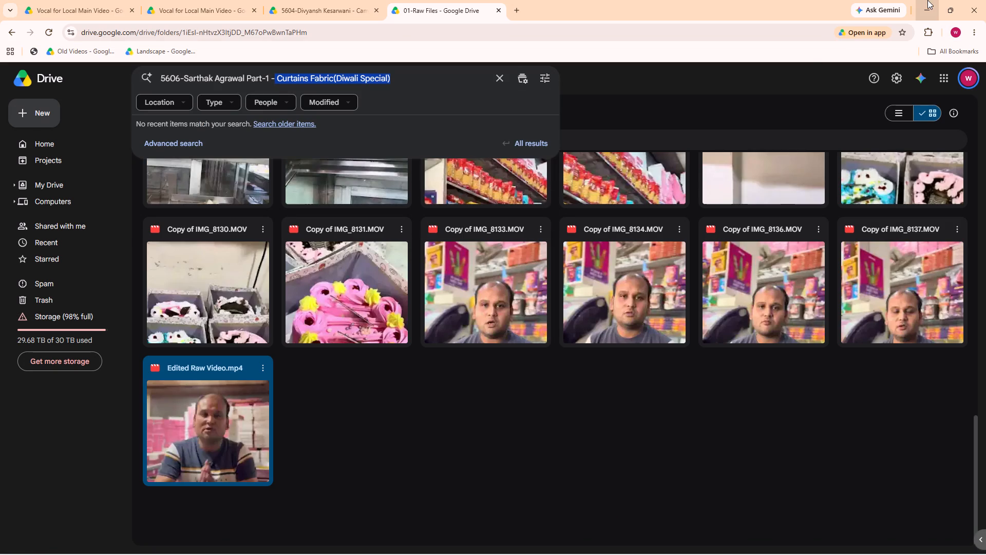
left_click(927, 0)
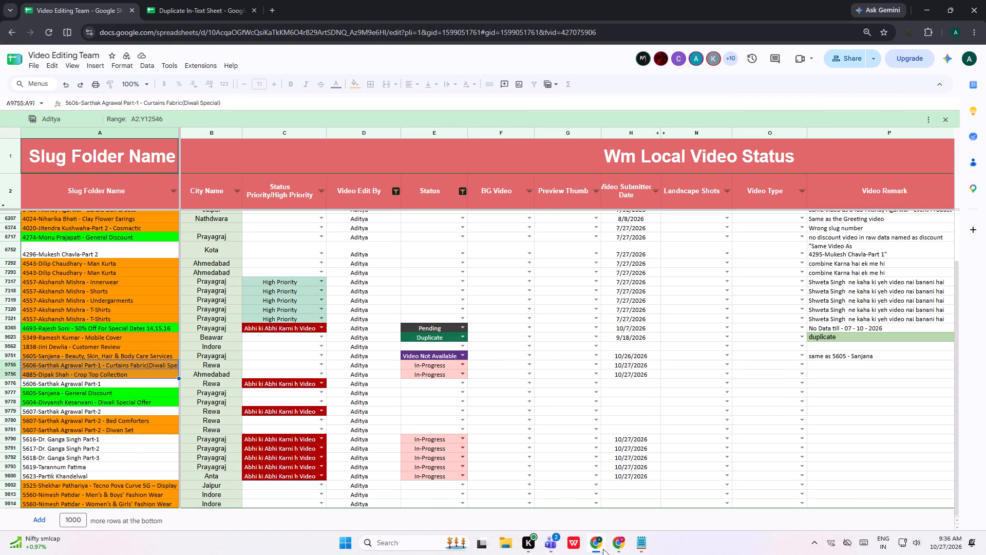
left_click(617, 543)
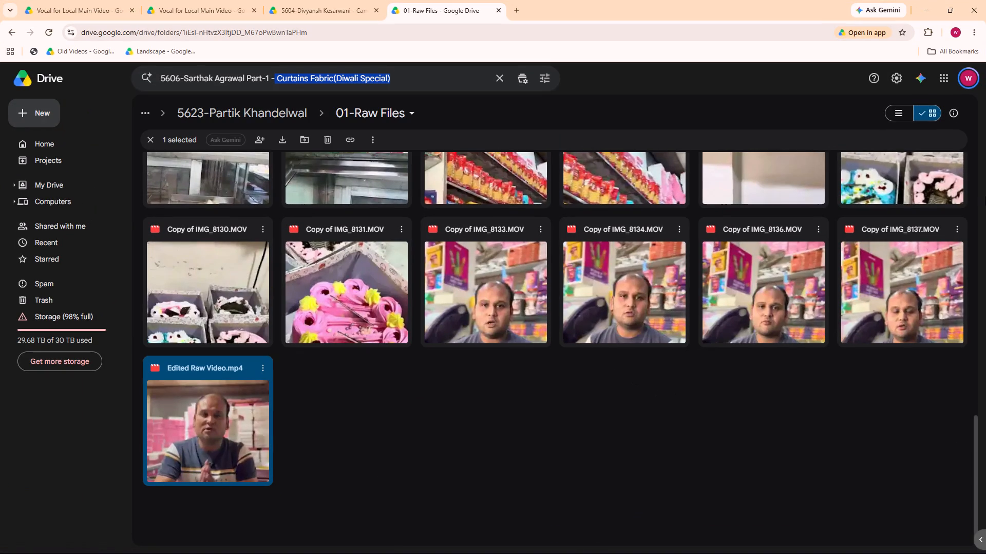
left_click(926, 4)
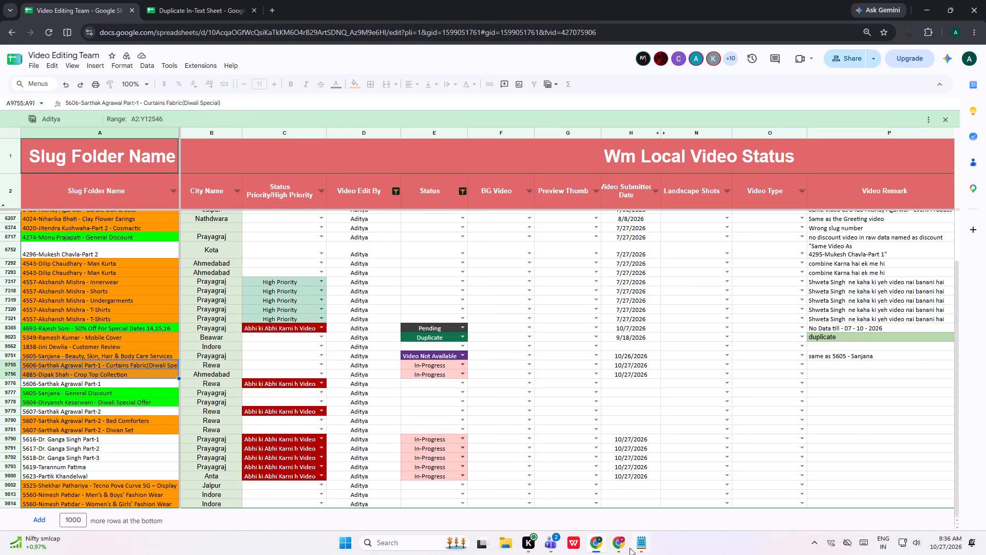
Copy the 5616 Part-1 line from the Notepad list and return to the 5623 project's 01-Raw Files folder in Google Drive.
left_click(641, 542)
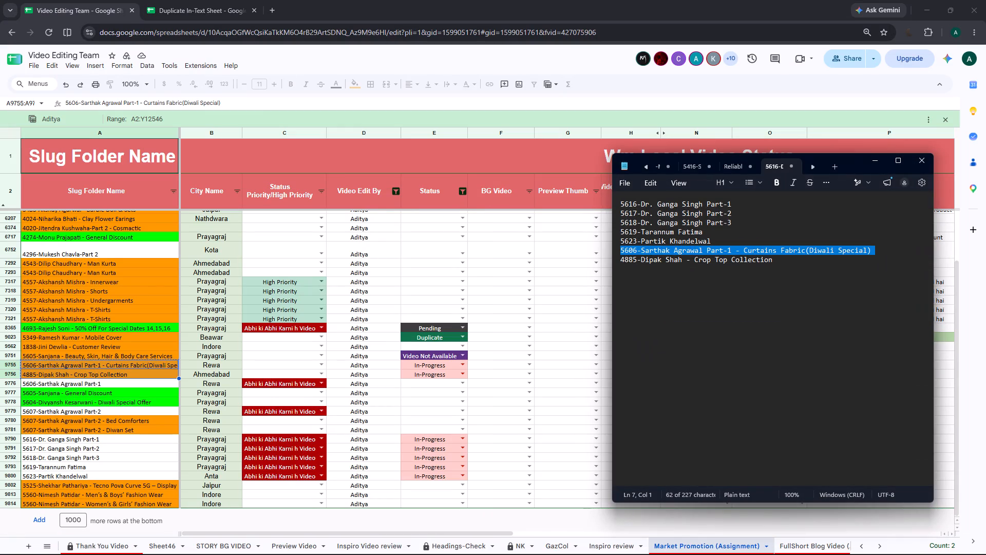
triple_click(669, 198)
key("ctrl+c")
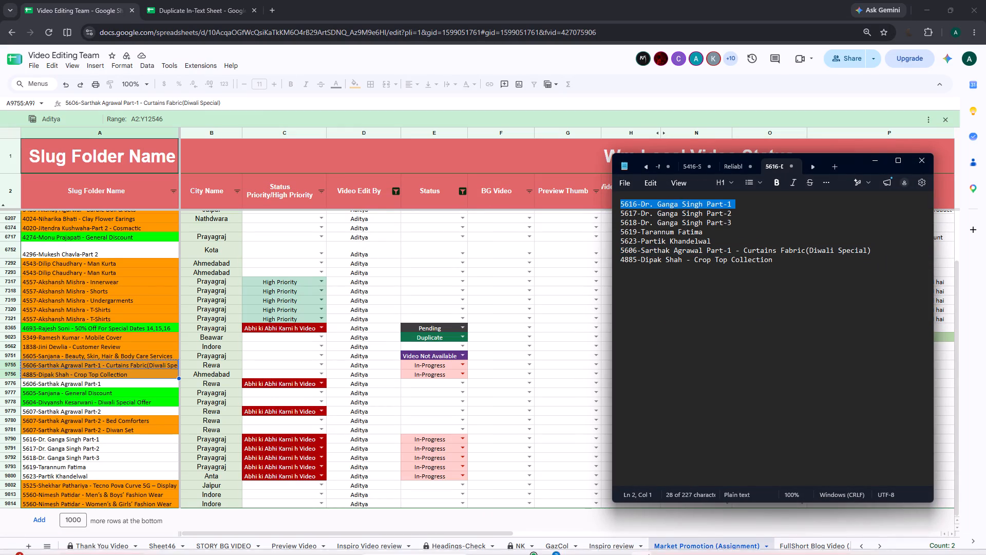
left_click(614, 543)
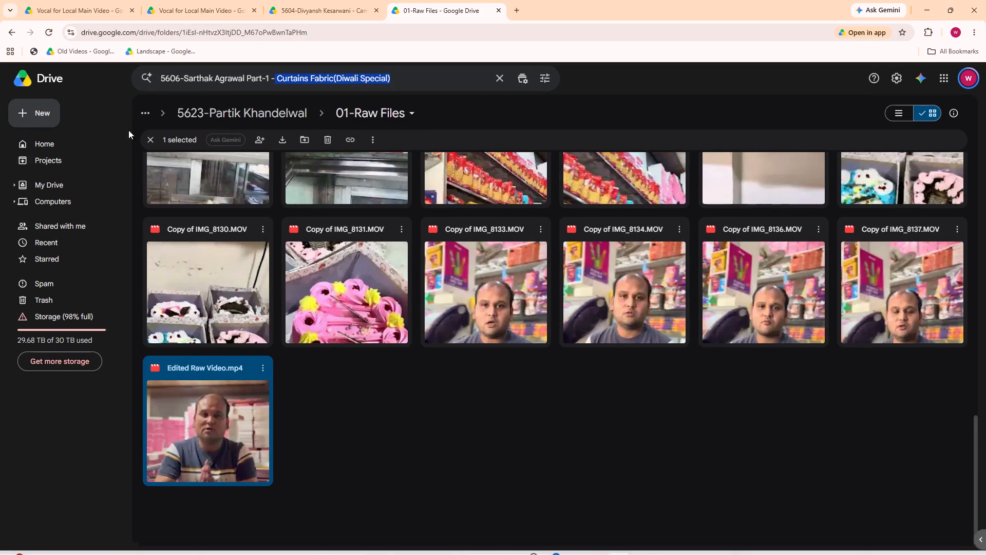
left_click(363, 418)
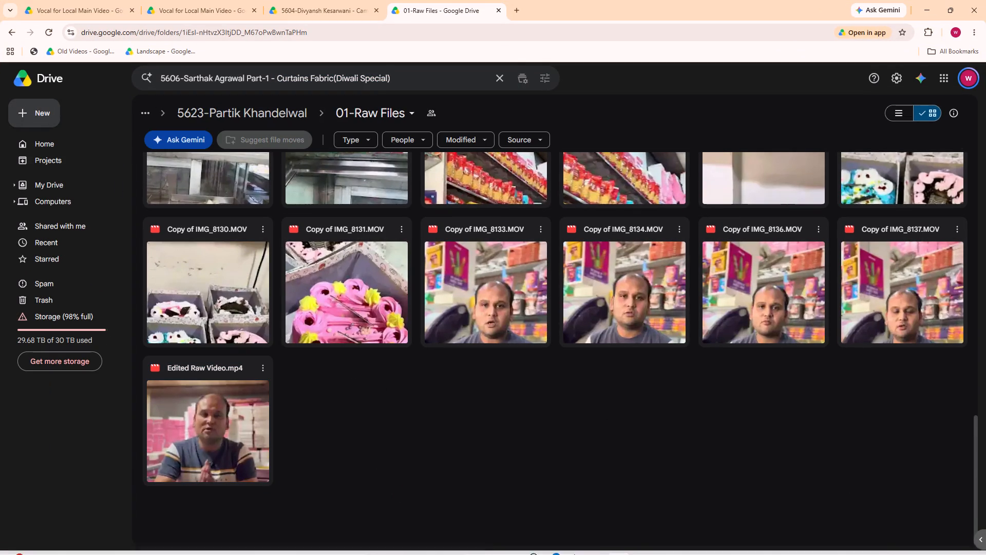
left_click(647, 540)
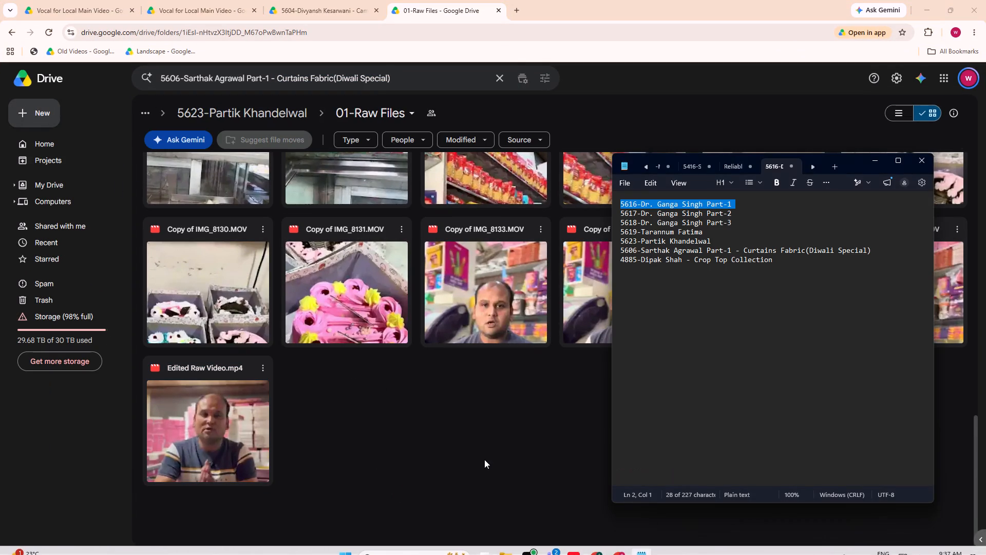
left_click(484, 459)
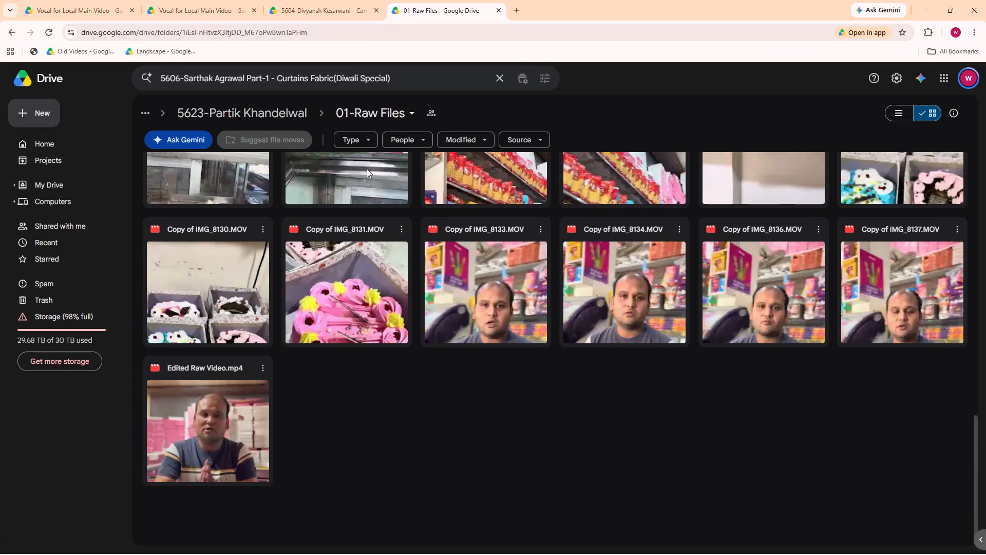
Download the whole 01-Raw Files folder of the 5623 project from Google Drive.
left_click(372, 114)
left_click(378, 161)
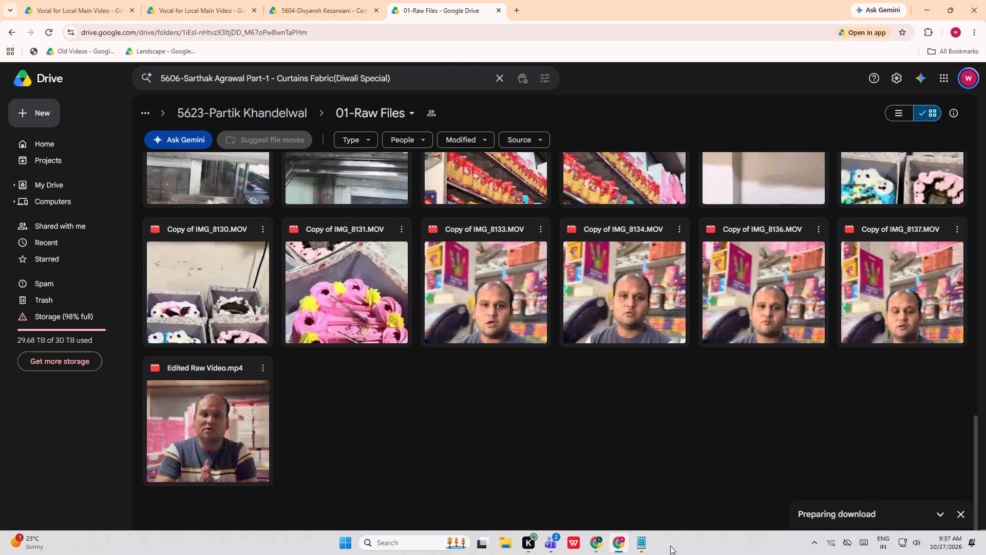
Copy the 5623 line from the Notepad list and return to Google Drive.
left_click(647, 541)
triple_click(653, 243)
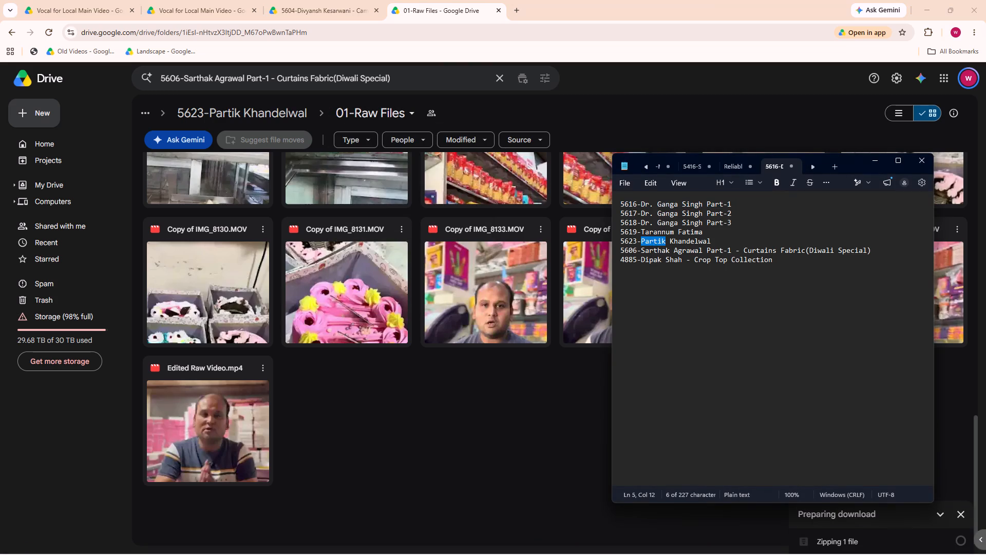
key("ctrl+c")
left_click(464, 455)
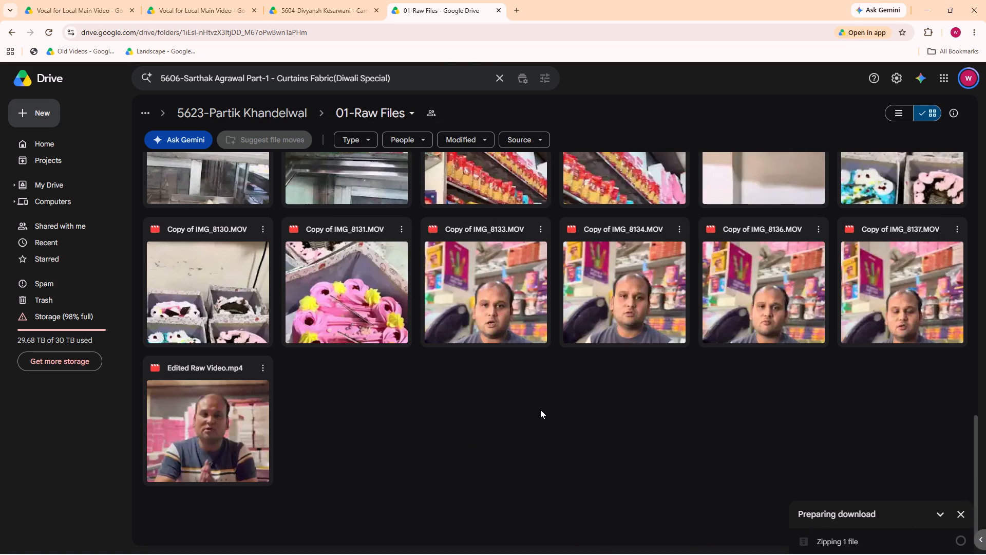
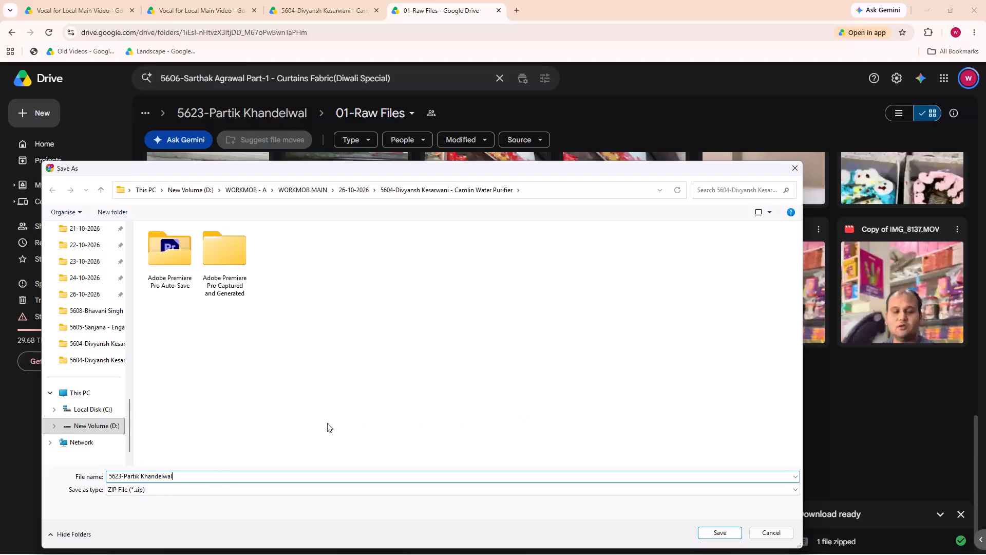
Save the zipped 5623 raw files in the Downloads folder under the 5623 project name already entered.
scroll(45, 308, "up", 5)
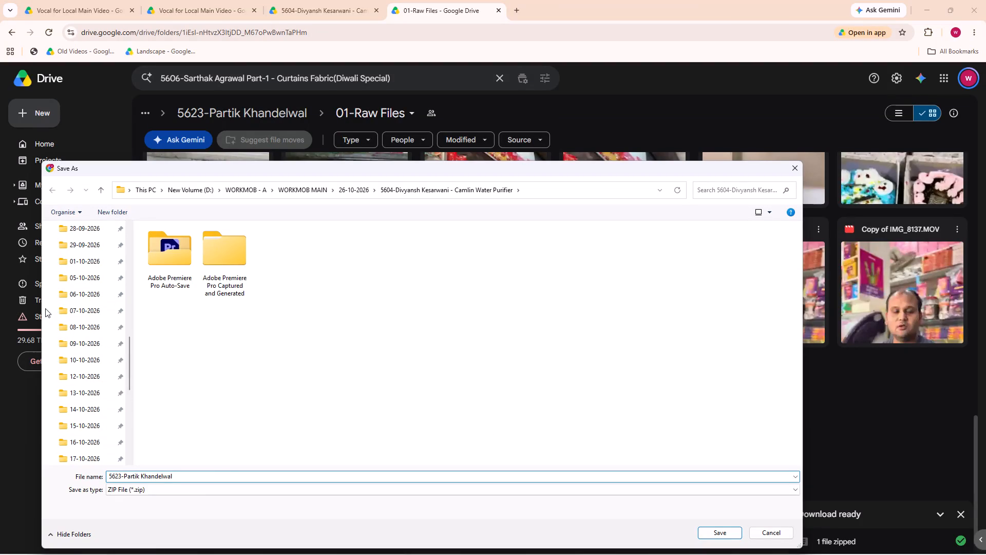
scroll(45, 308, "up", 7)
left_click(87, 251)
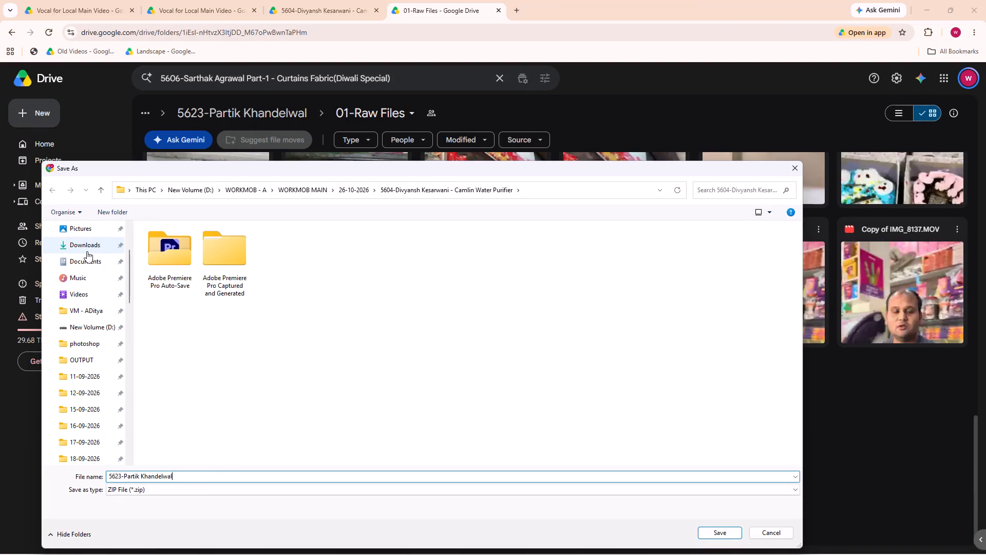
left_click(714, 535)
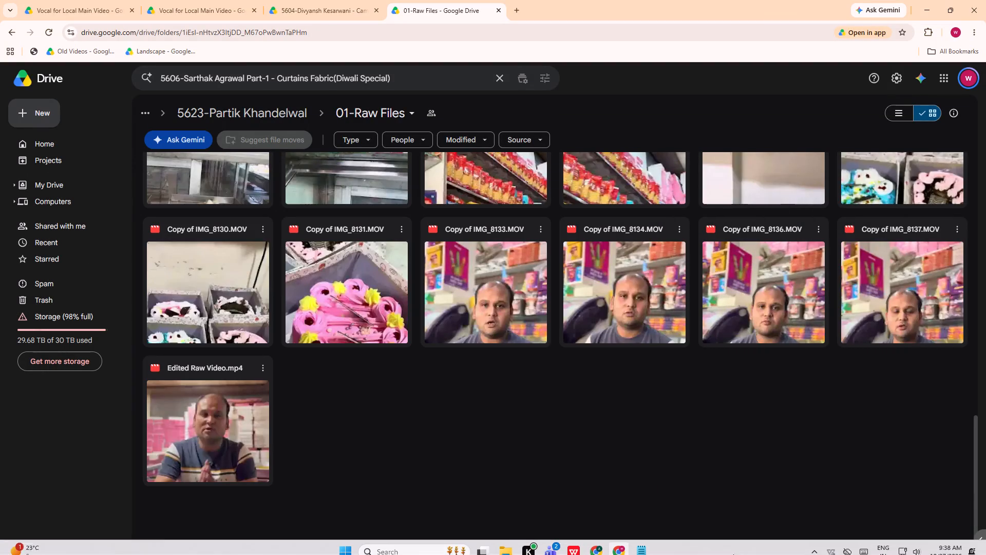
Switch to Notepad and copy the 5619 project name line from the list of assigned videos.
left_click(646, 538)
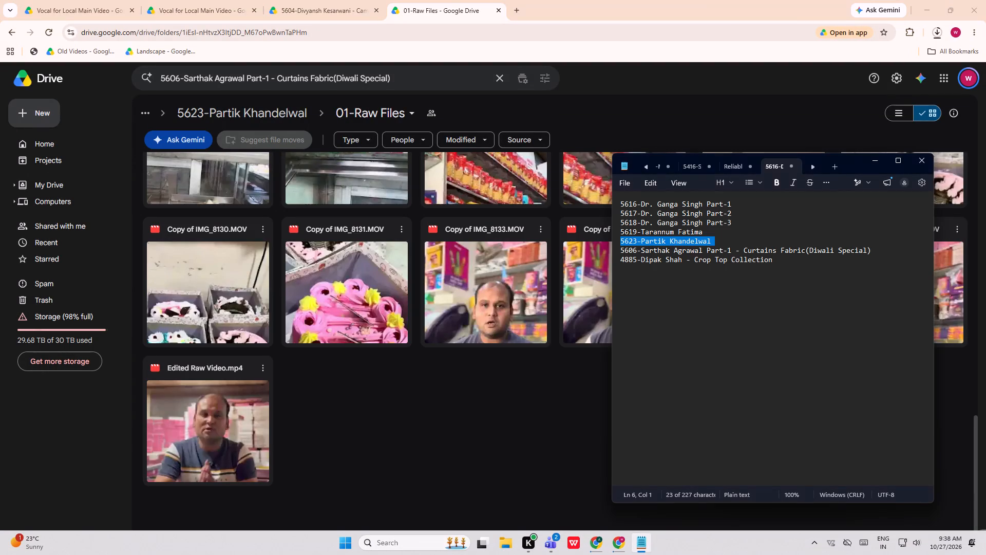
triple_click(669, 231)
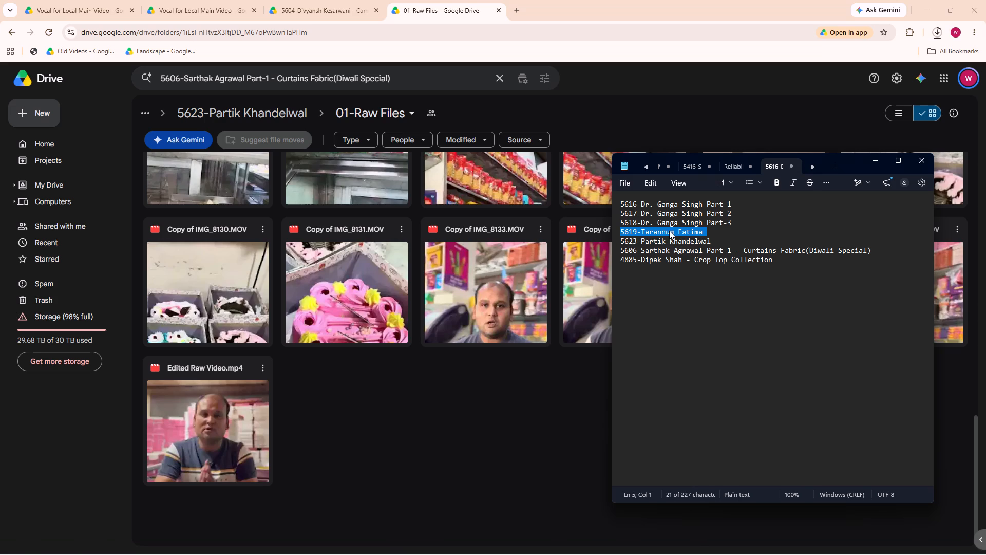
key("ctrl+c")
left_click_drag(878, 164, 872, 163)
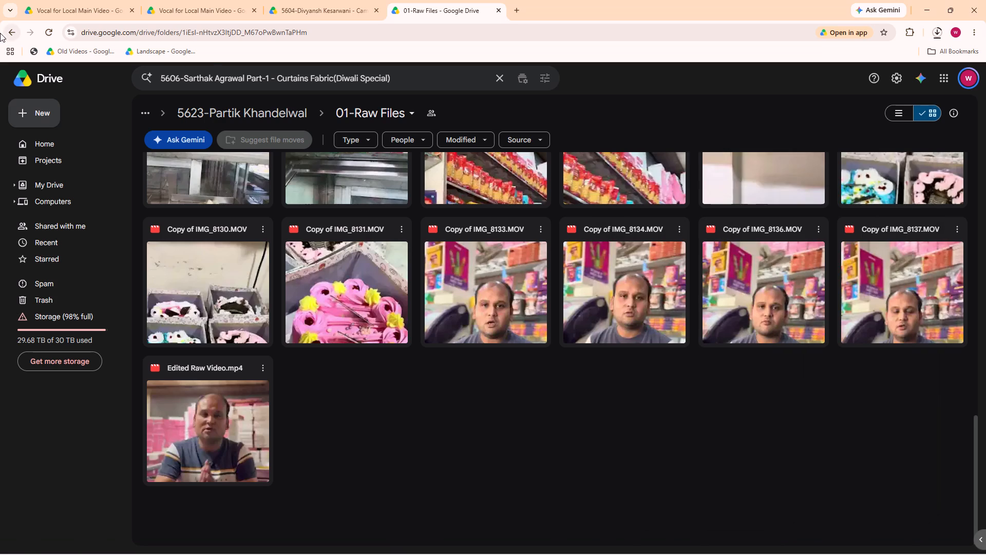
Return to the 5619 project's 01-Raw Files folder in Drive and download the whole folder.
left_click(10, 34)
left_click(10, 34)
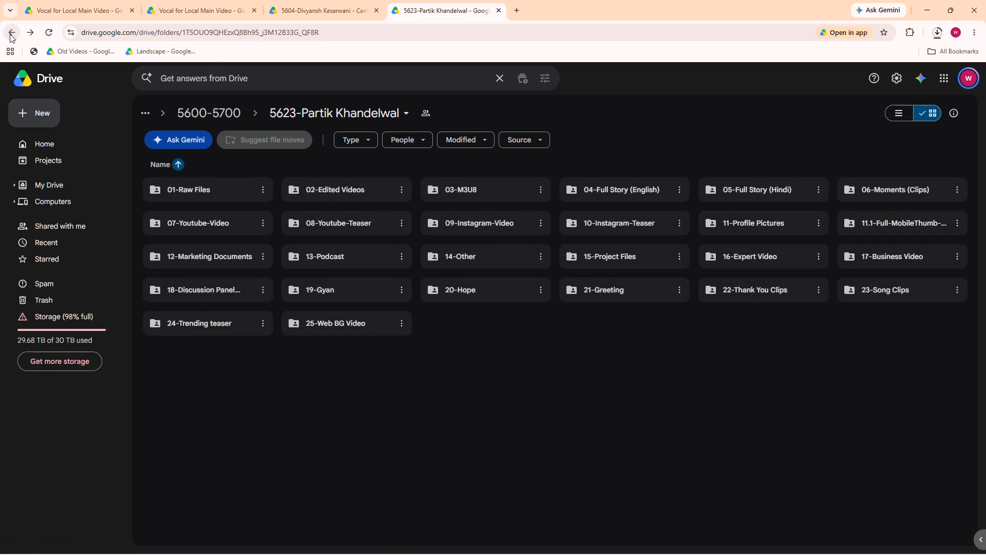
left_click(364, 116)
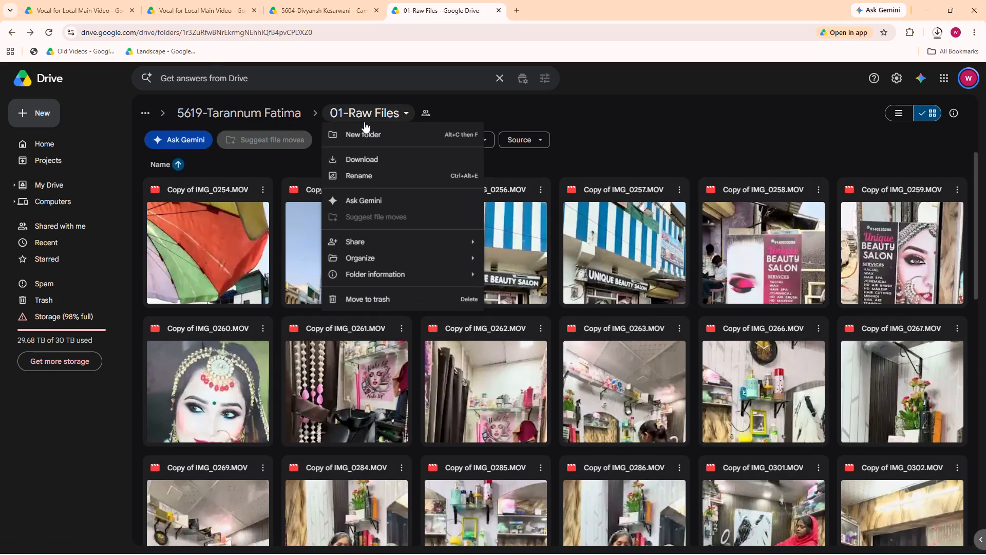
left_click(391, 165)
Look through all the raw clips and images in the 5619 project's 01-Raw Files folder.
scroll(502, 348, "down", 11)
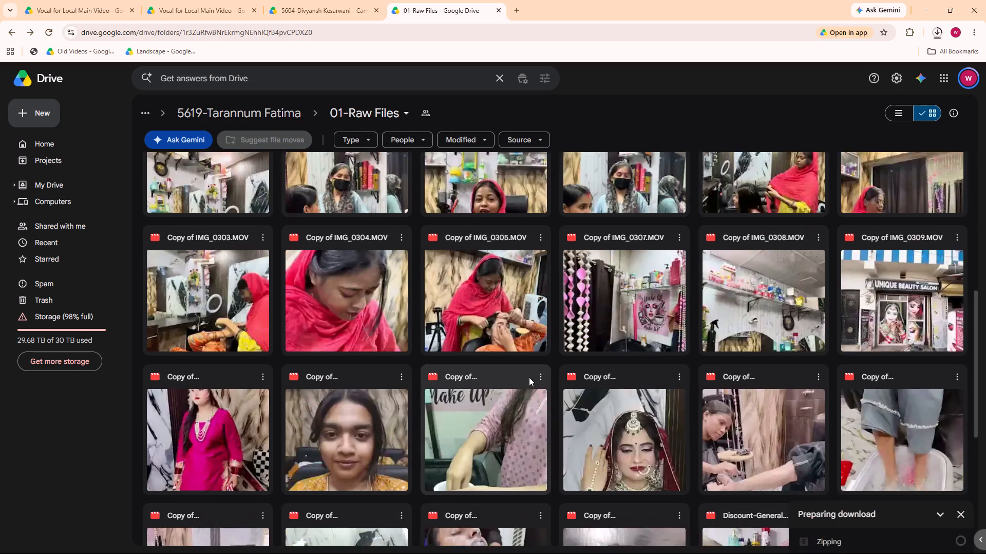
scroll(529, 377, "down", 3)
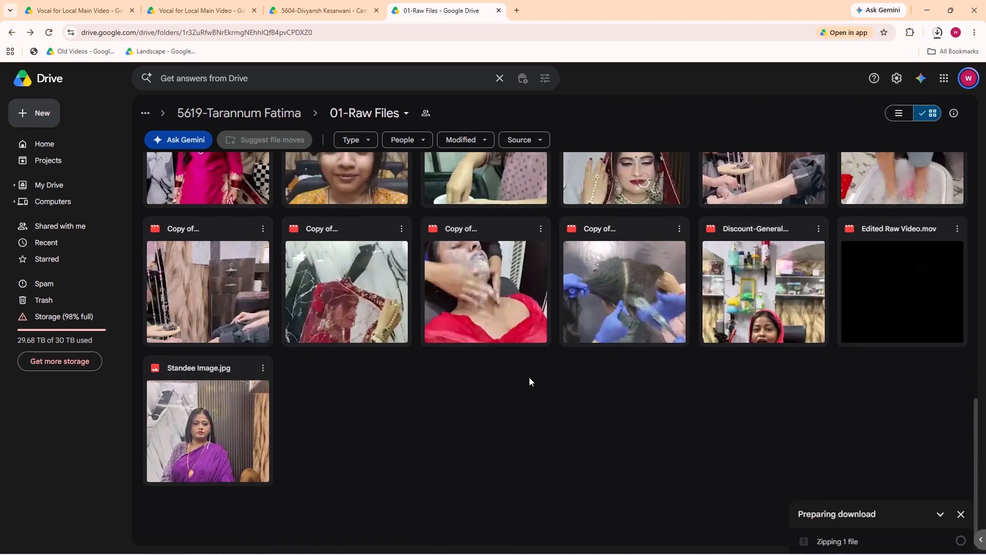
scroll(529, 377, "up", 9)
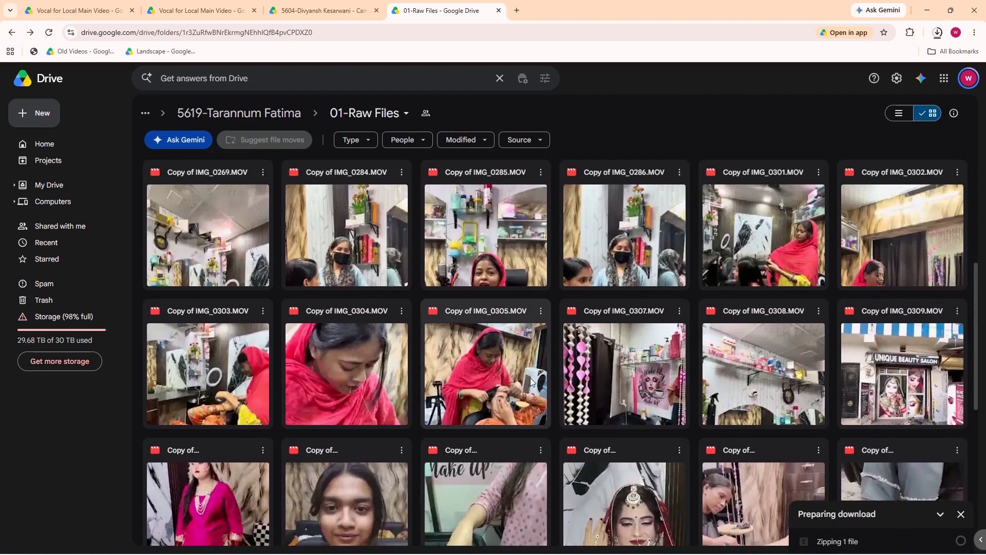
scroll(530, 378, "up", 9)
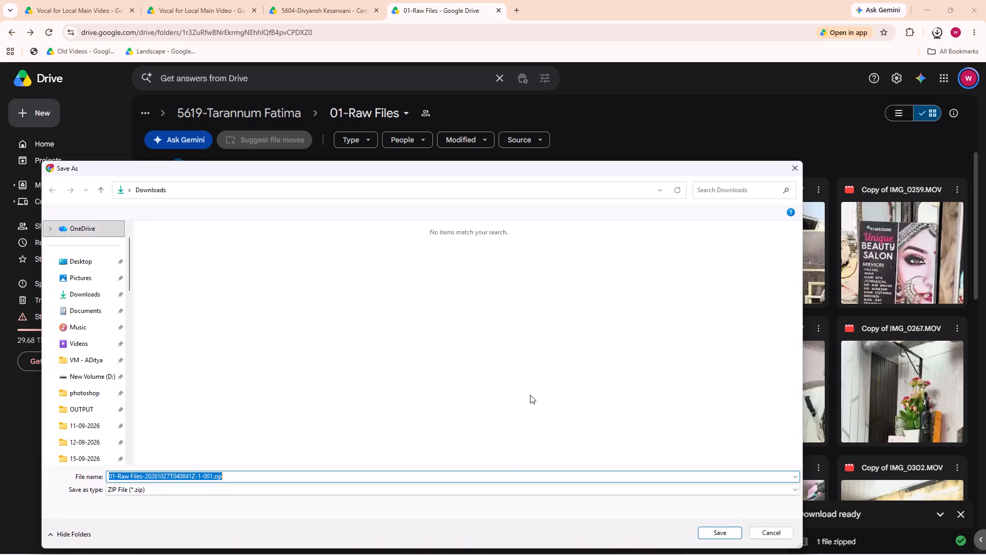
Save the zipped 5619 raw files in Downloads, using the copied 5619 project name as the file name.
key("ctrl+v")
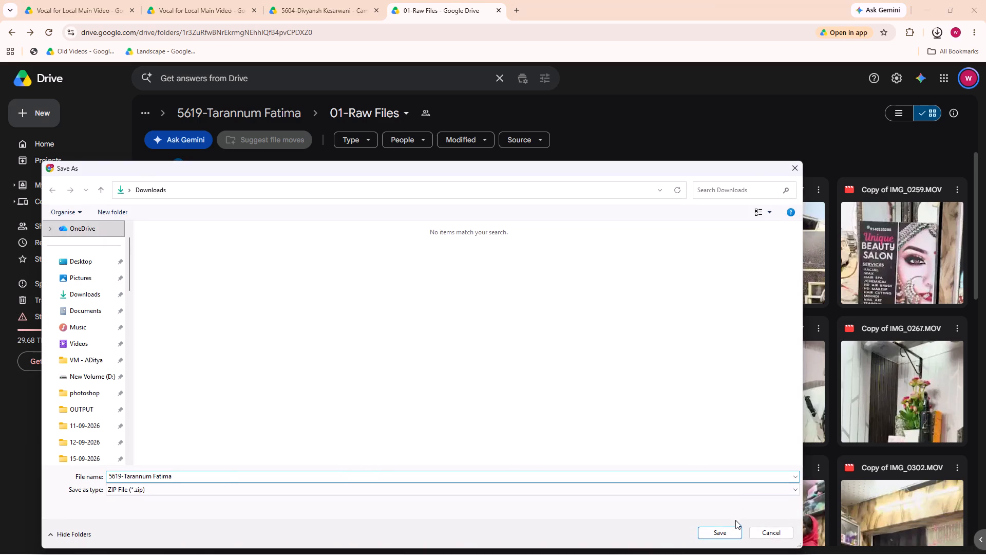
left_click(728, 531)
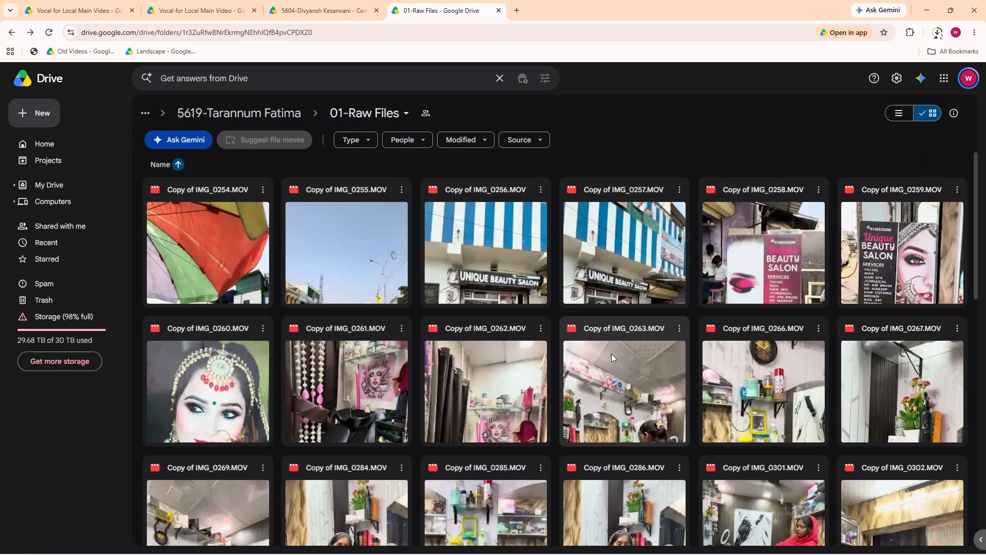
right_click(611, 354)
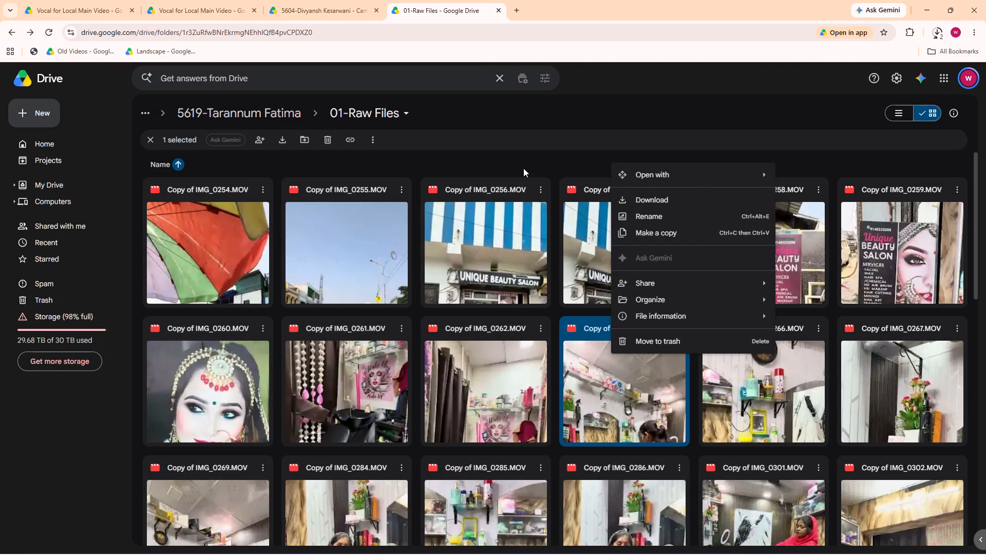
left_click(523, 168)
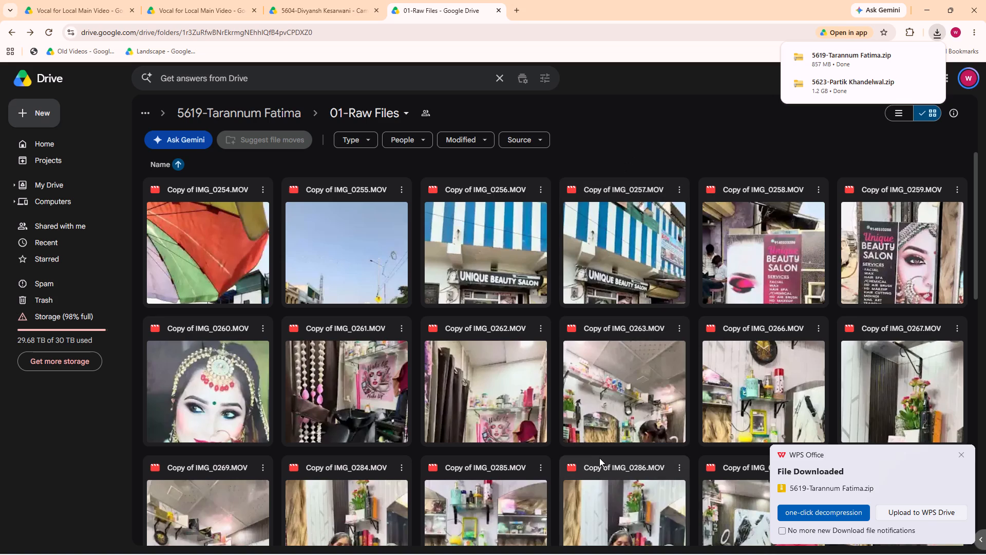
Go back to the 5618 project's 01-Raw Files folder in Drive and copy the 5618 project name line from Notepad.
left_click(13, 30)
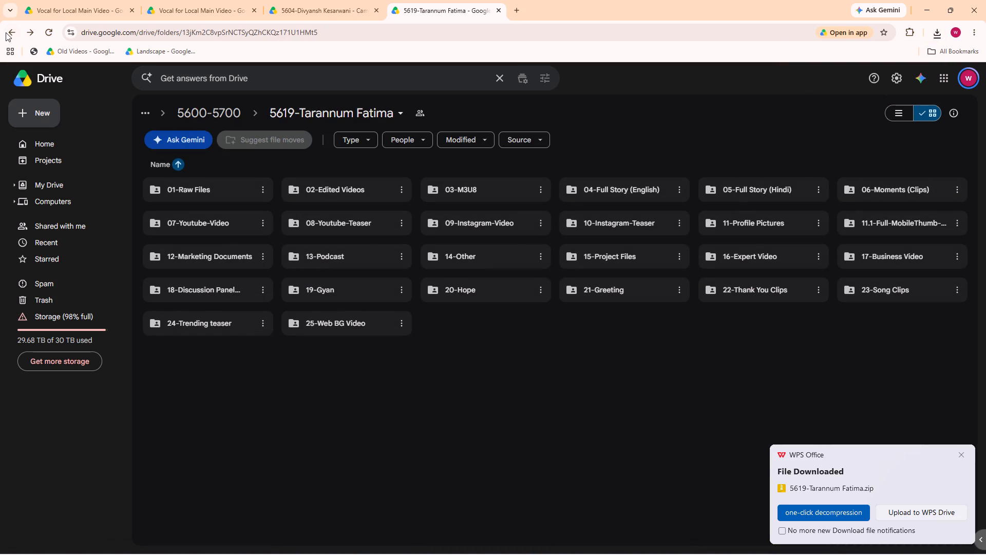
left_click(6, 32)
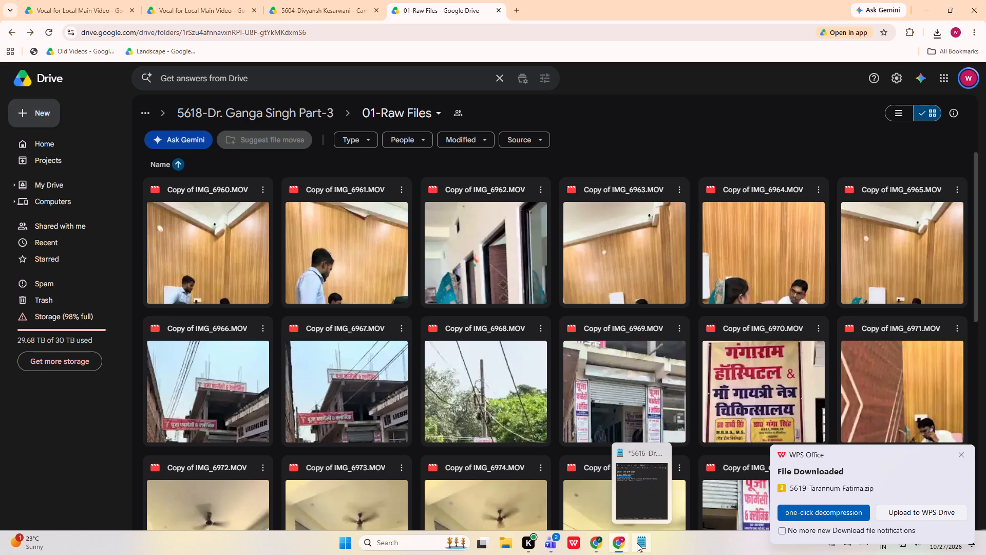
left_click(637, 543)
triple_click(656, 224)
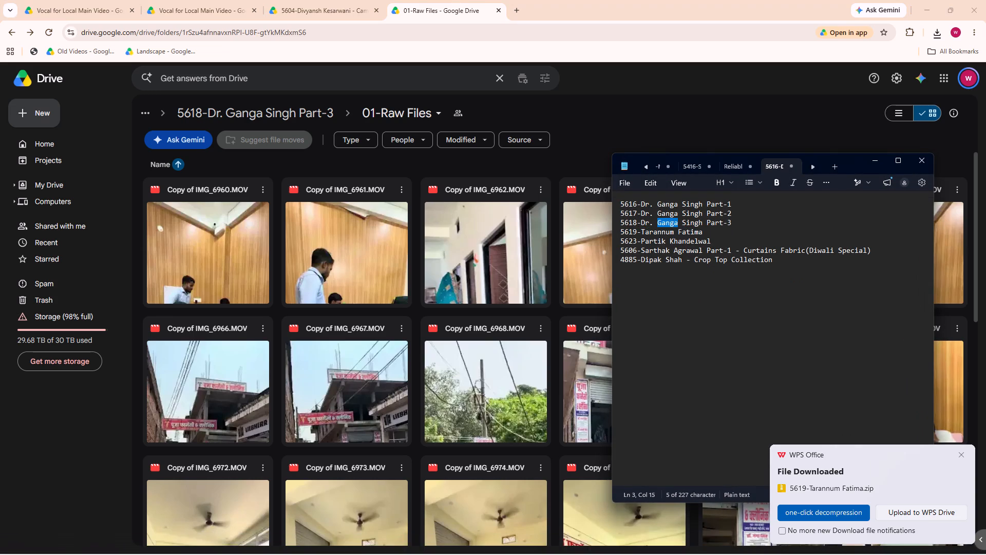
key("ctrl+c")
left_click(876, 160)
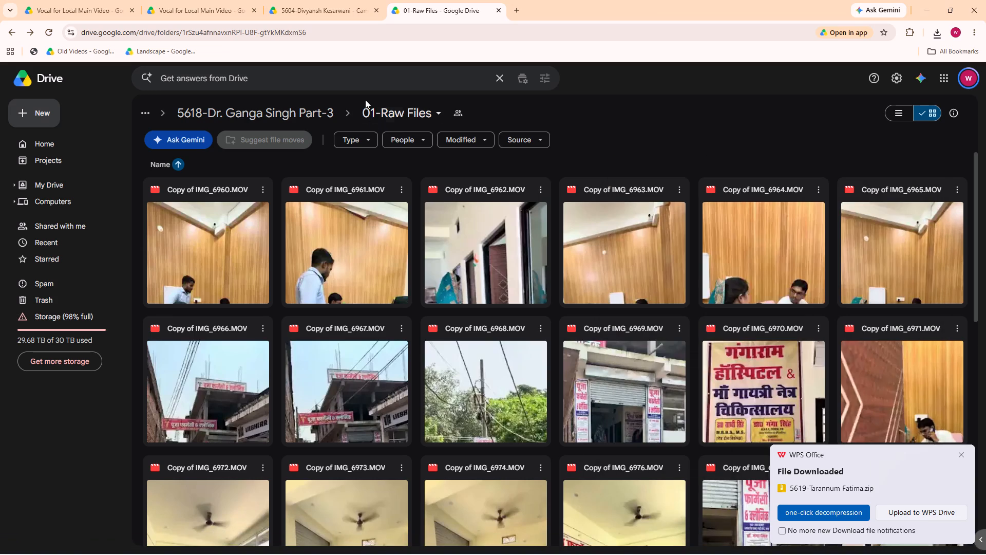
Download the whole 5618 01-Raw Files folder and save the zip in Downloads under the copied 5618 project name.
left_click(412, 110)
left_click(419, 163)
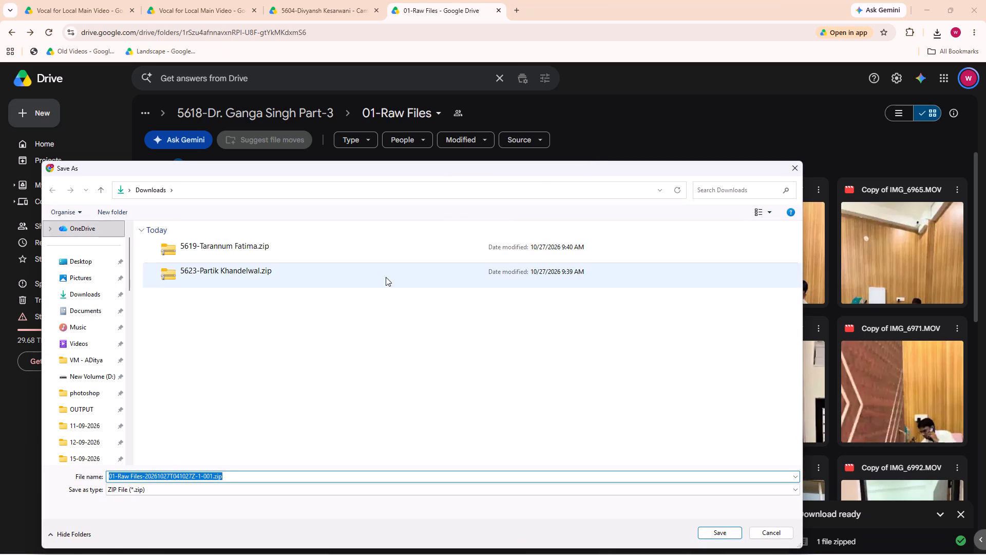
key("ctrl+v")
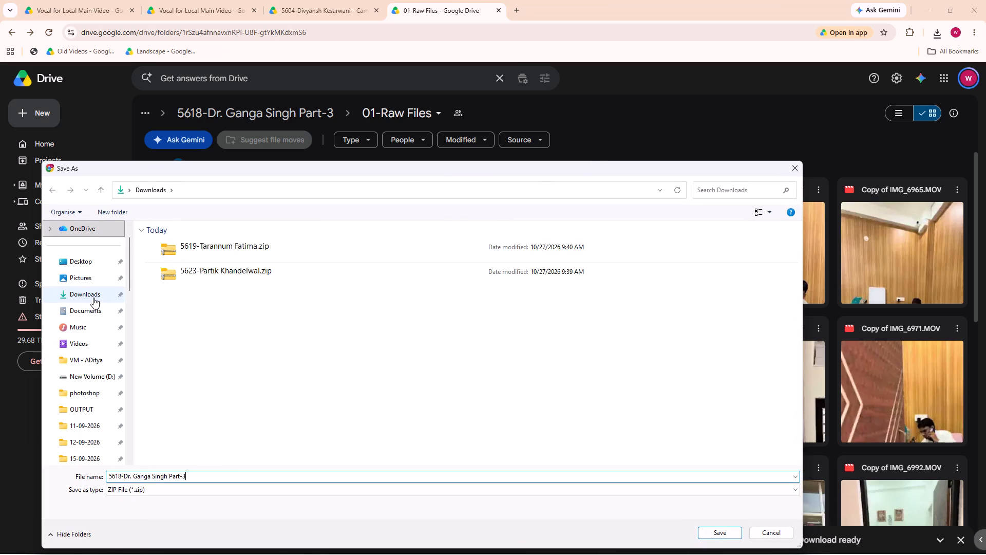
left_click(718, 533)
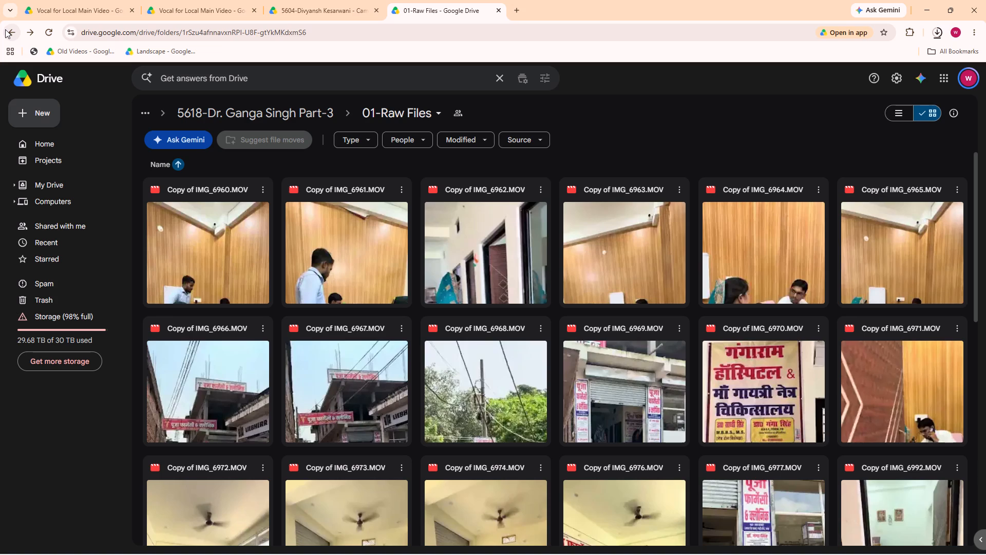
Leave the 5618 raw files folder, switch to Notepad and copy the 5617 project name line from the video list.
left_click(5, 29)
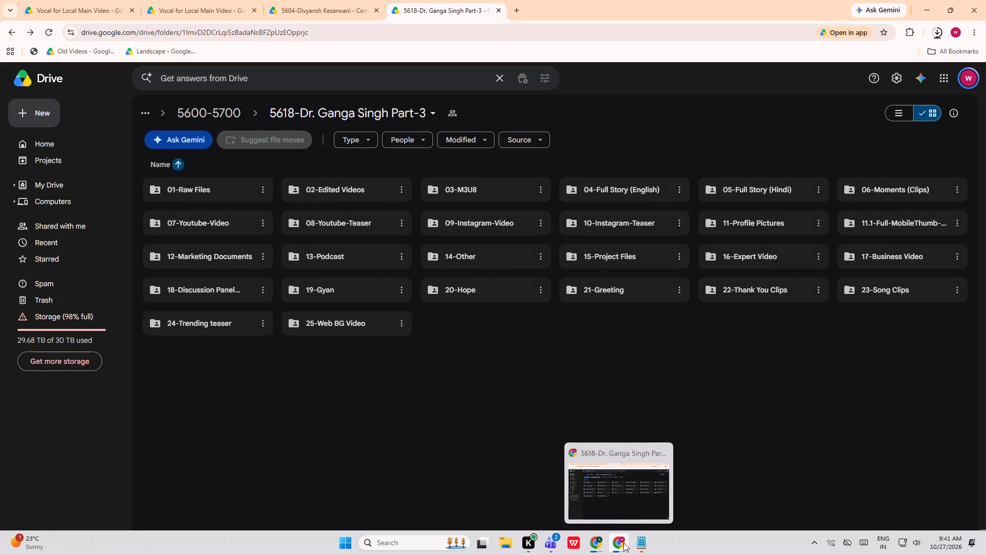
left_click(644, 502)
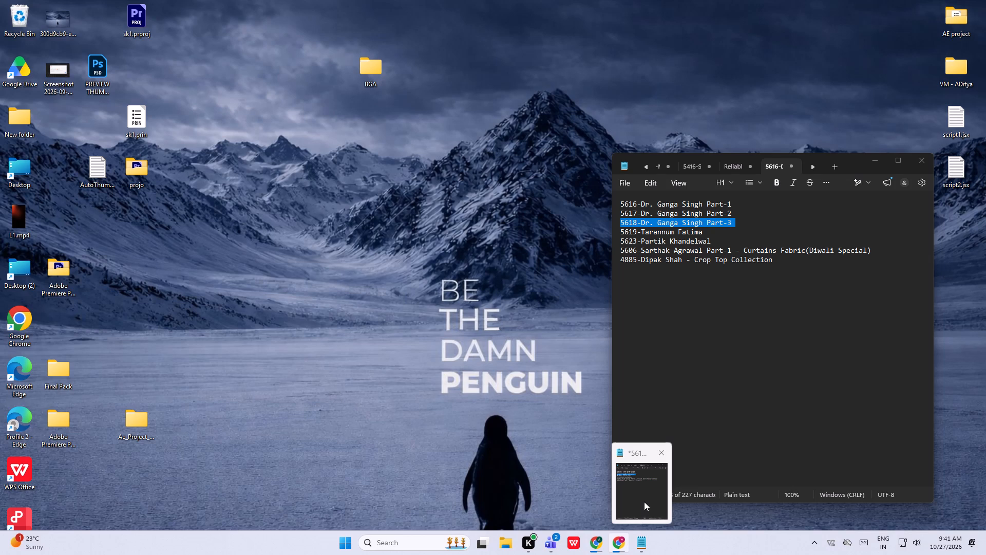
triple_click(662, 214)
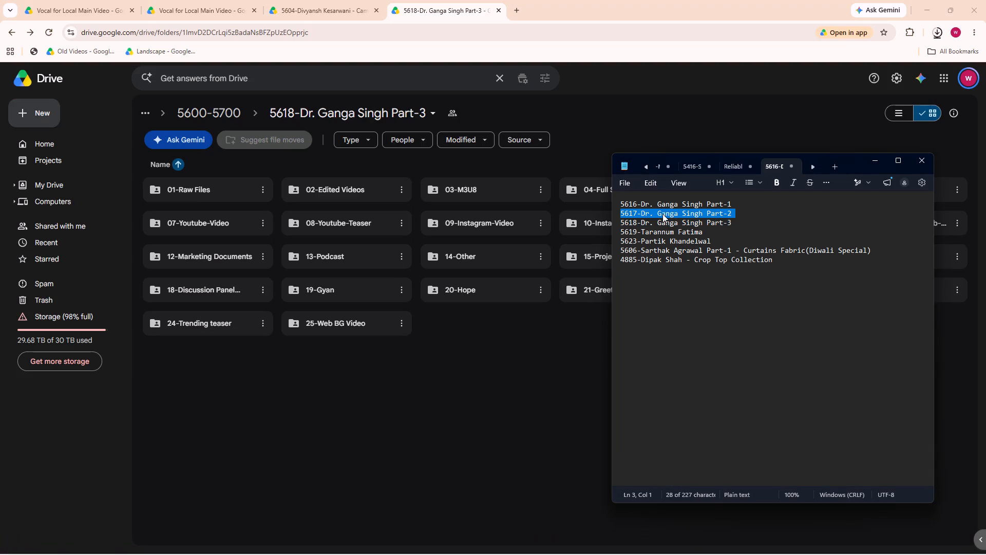
key("ctrl+c")
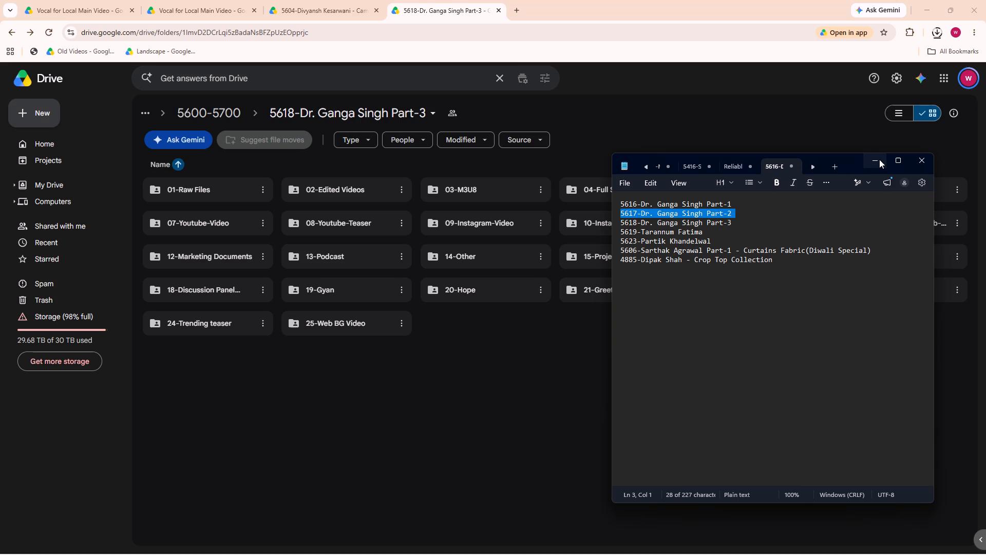
left_click(879, 159)
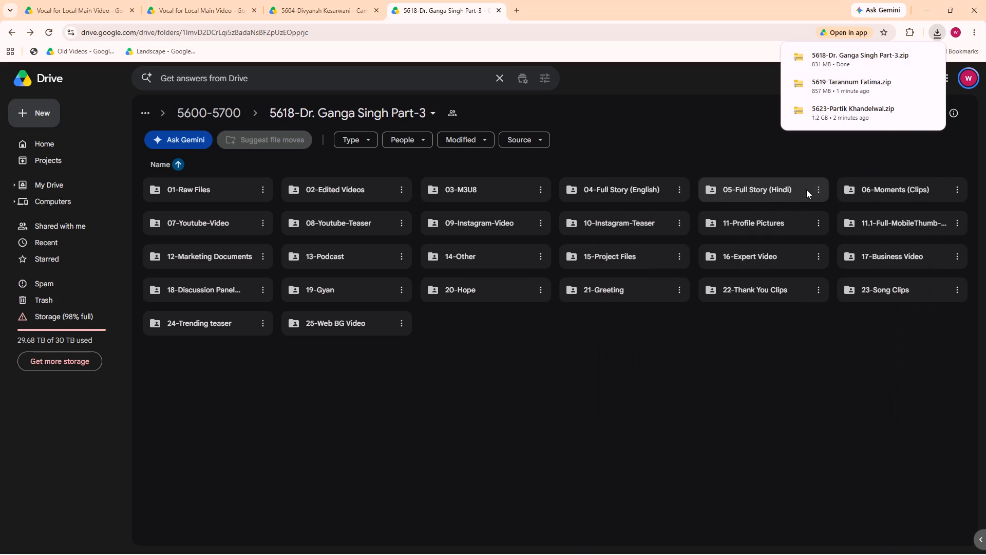
Go back to the 5617 project's 01-Raw Files folder in Drive and download the whole folder.
left_click(12, 32)
left_click(391, 110)
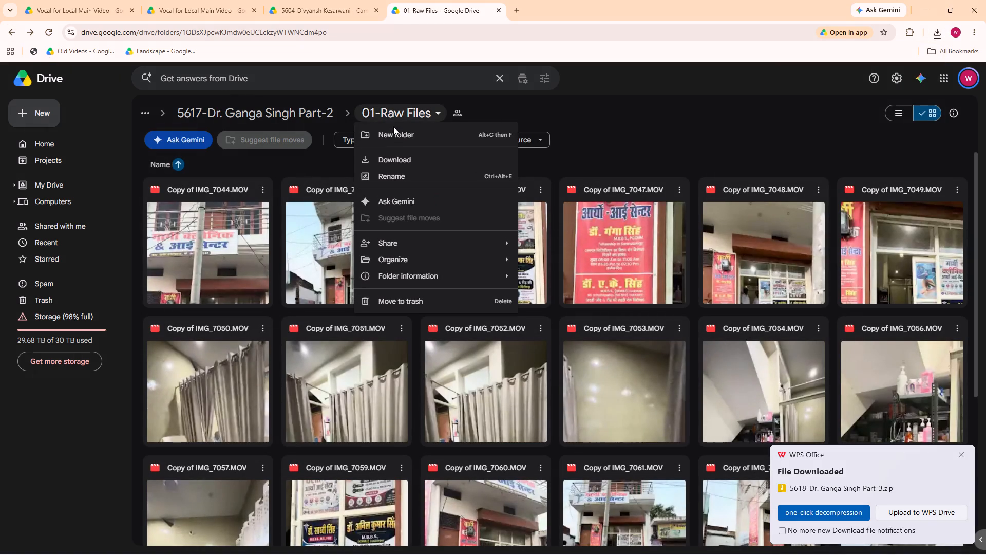
left_click(412, 155)
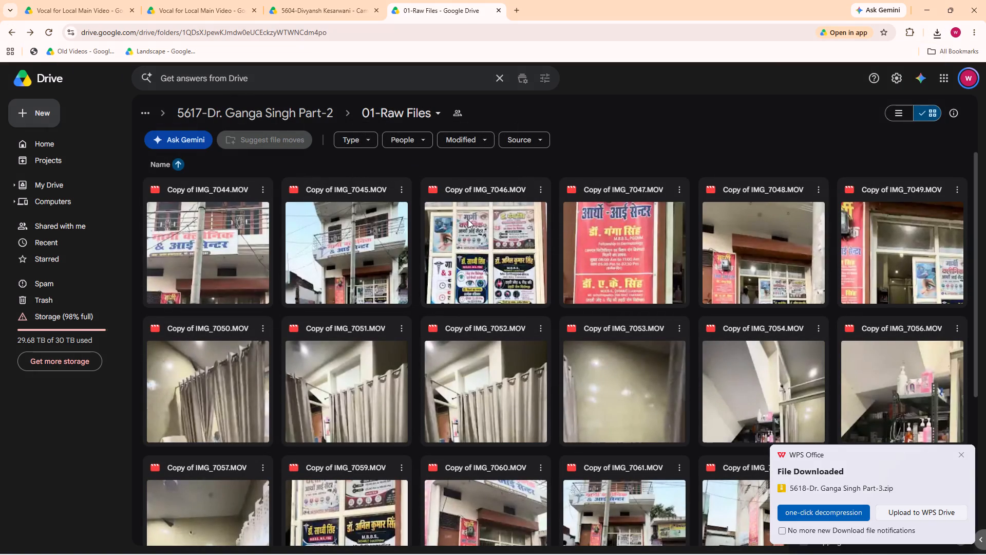
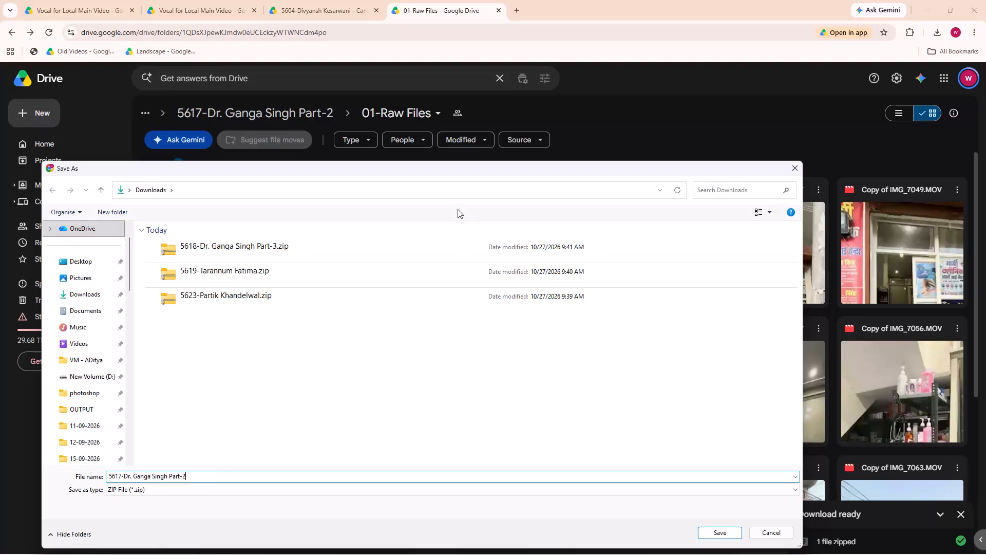
Save the zipped 5617 raw files in Downloads under the 5617 project name.
left_click(726, 529)
Switch to Notepad and copy the 5616 project name line from the list of assigned videos.
left_click(650, 542)
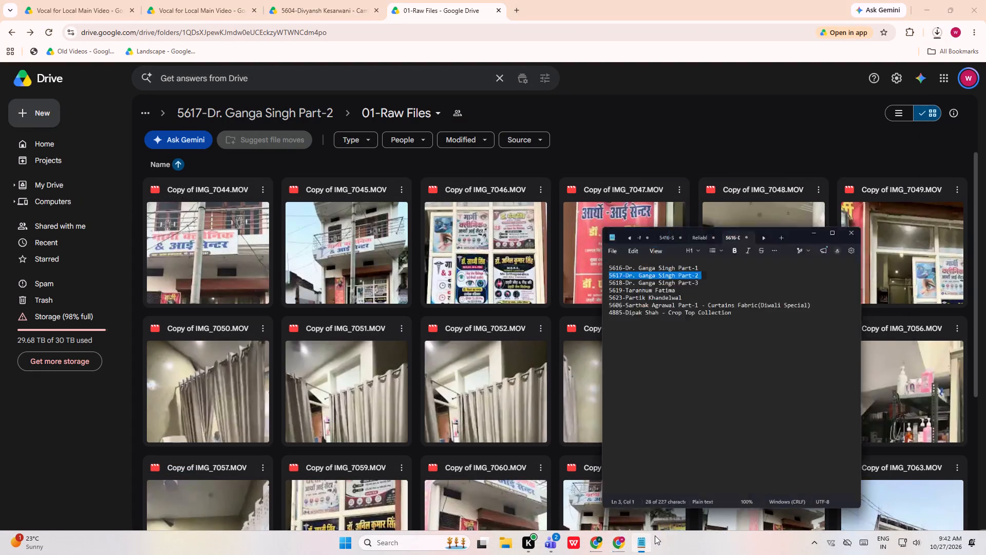
triple_click(675, 198)
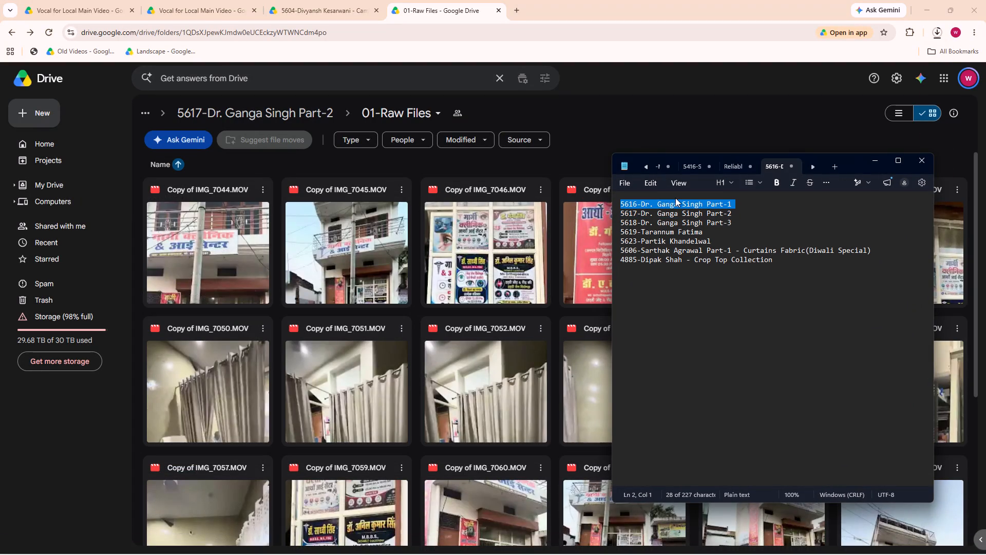
key("ctrl+c")
left_click(872, 155)
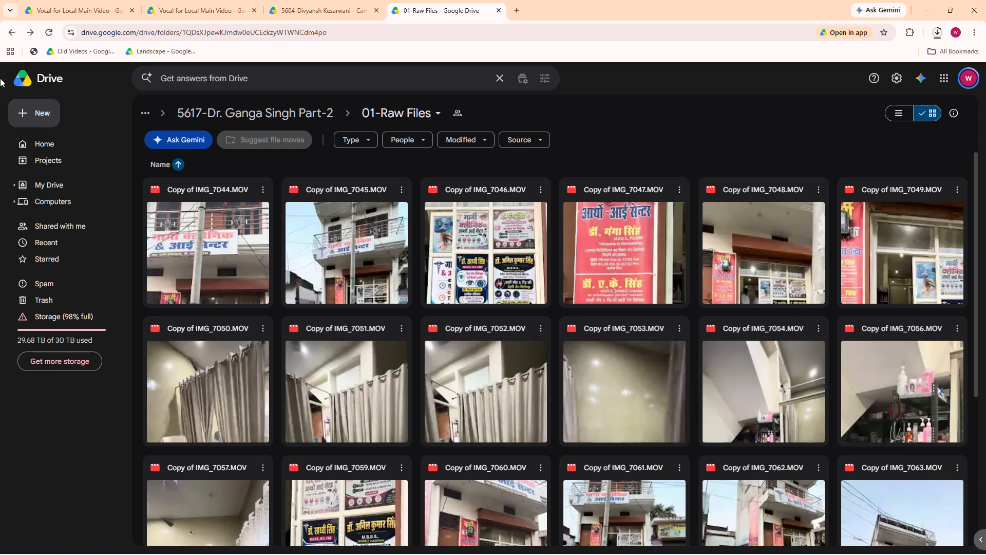
Return to the 5616 project's 01-Raw Files folder in Drive and download the whole folder.
left_click(9, 34)
left_click(9, 34)
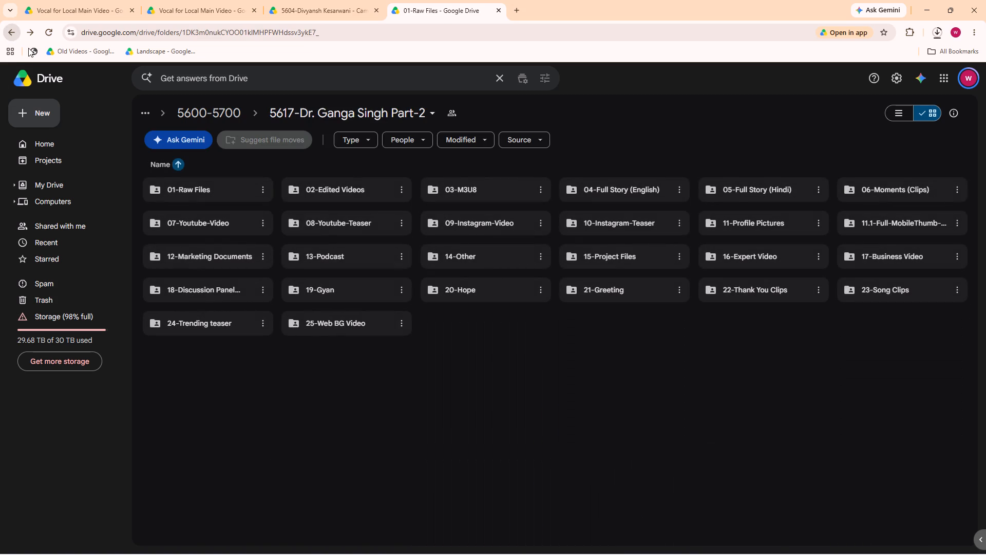
left_click(394, 115)
left_click(410, 160)
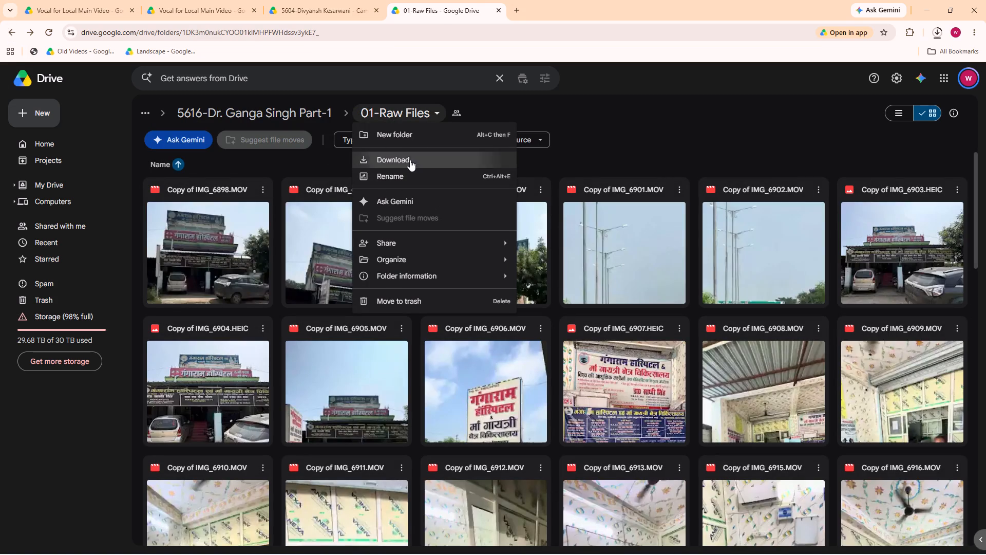
scroll(553, 401, "down", 10)
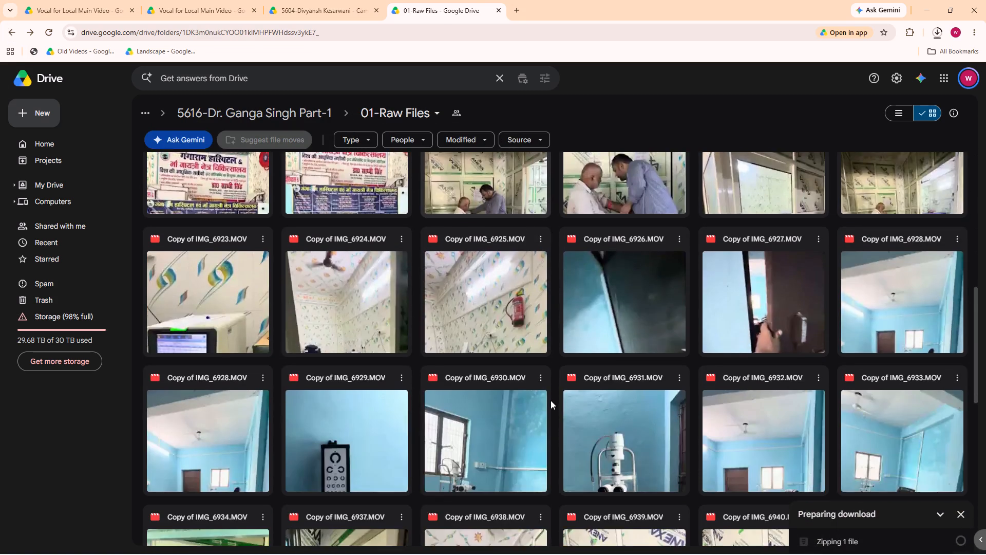
scroll(551, 400, "down", 2)
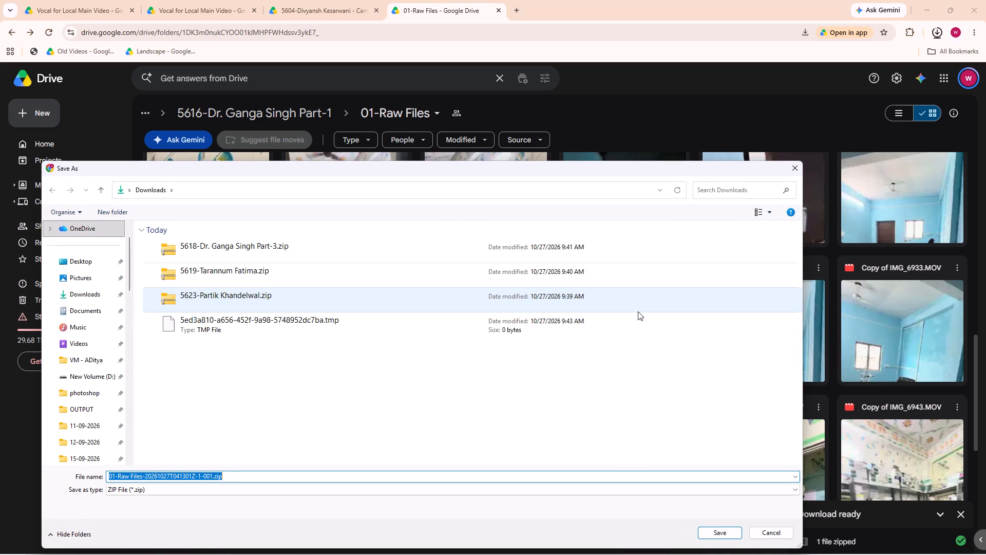
Save the first zipped 5616 raw files archive in Downloads, using the copied 5616 project name as the file name.
key("ctrl+v")
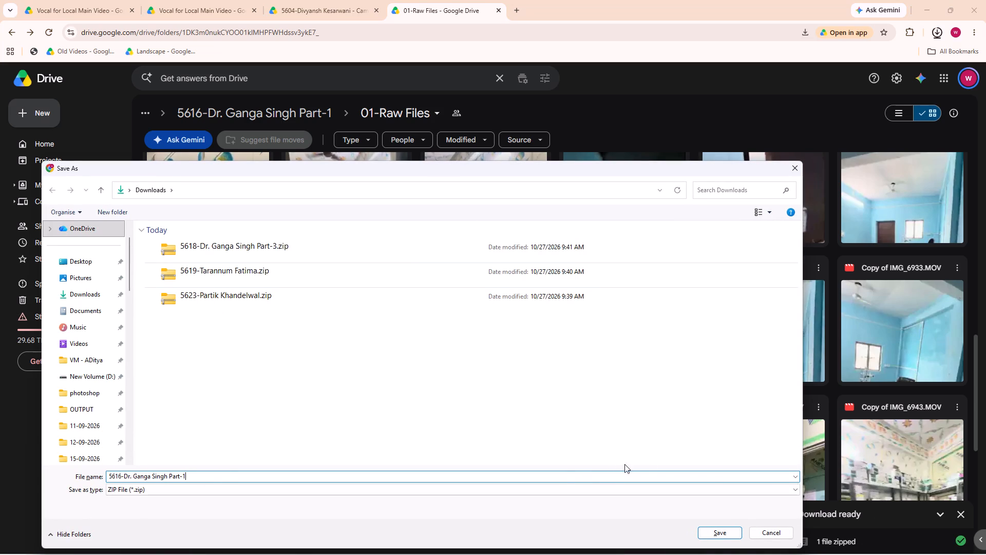
left_click(730, 531)
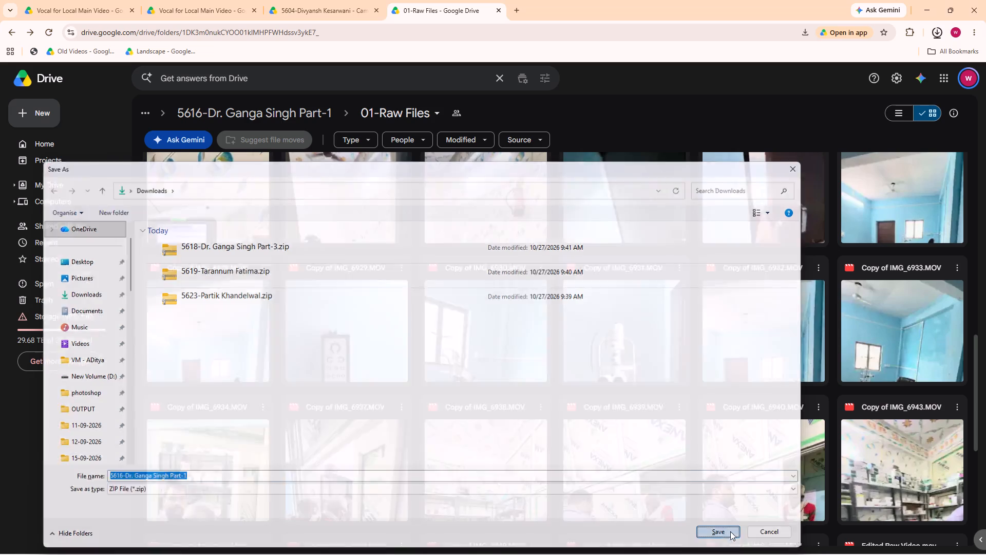
Save the second 5616 archive in Downloads under the copied project name followed by a space and 1.
key("ctrl+v")
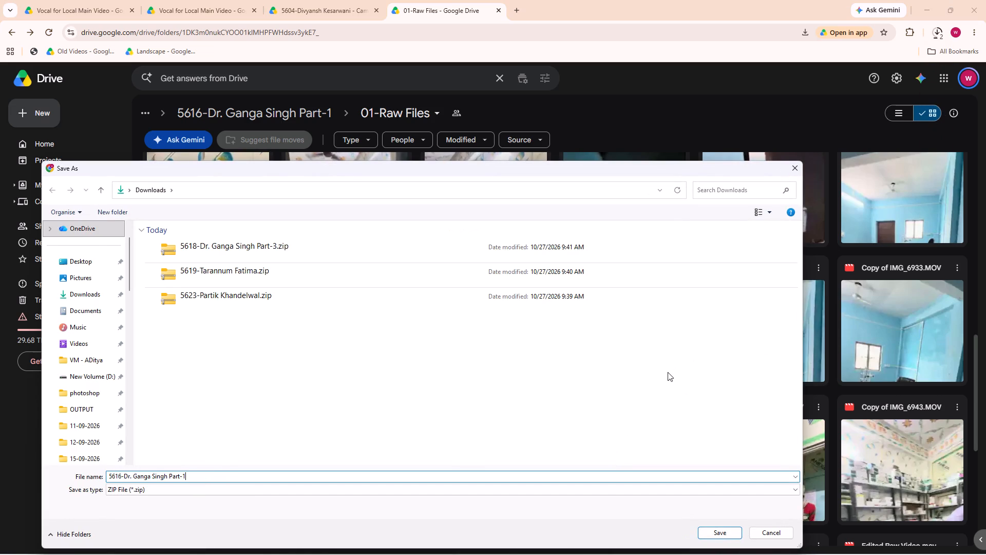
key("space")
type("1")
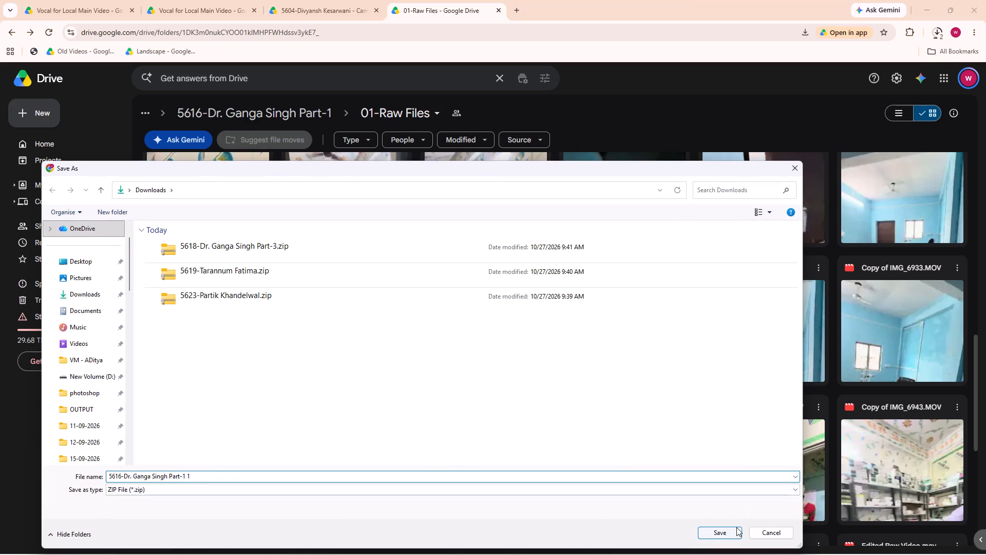
left_click(734, 527)
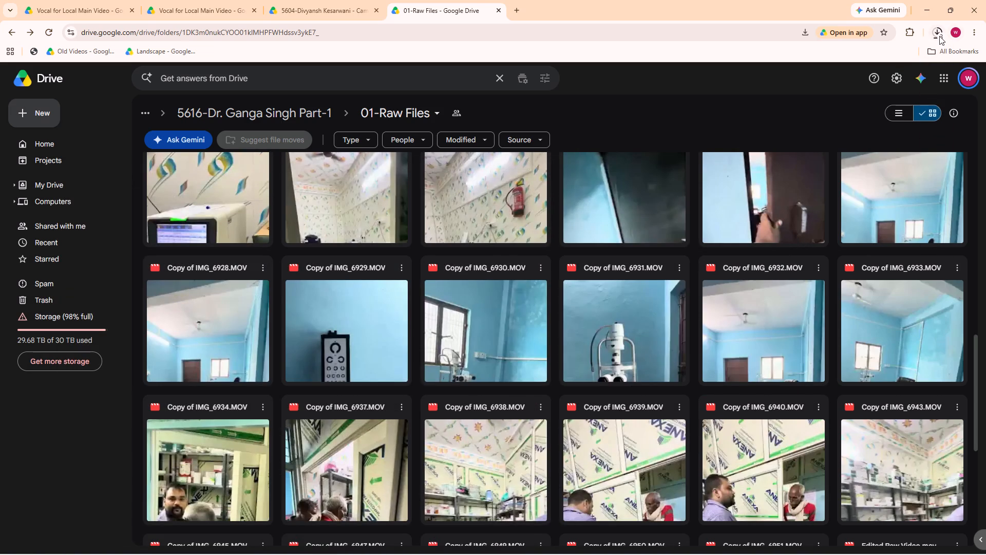
Check the progress of the project archives in the recent download history.
left_click(938, 36)
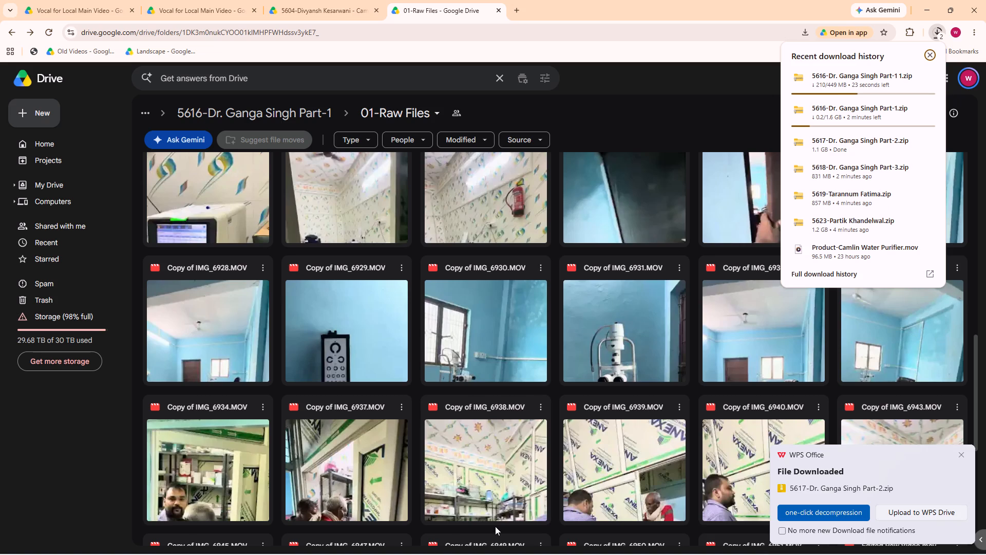
Search Windows for "ab" and open the About your PC page in Settings to view the system specifications.
left_click(426, 545)
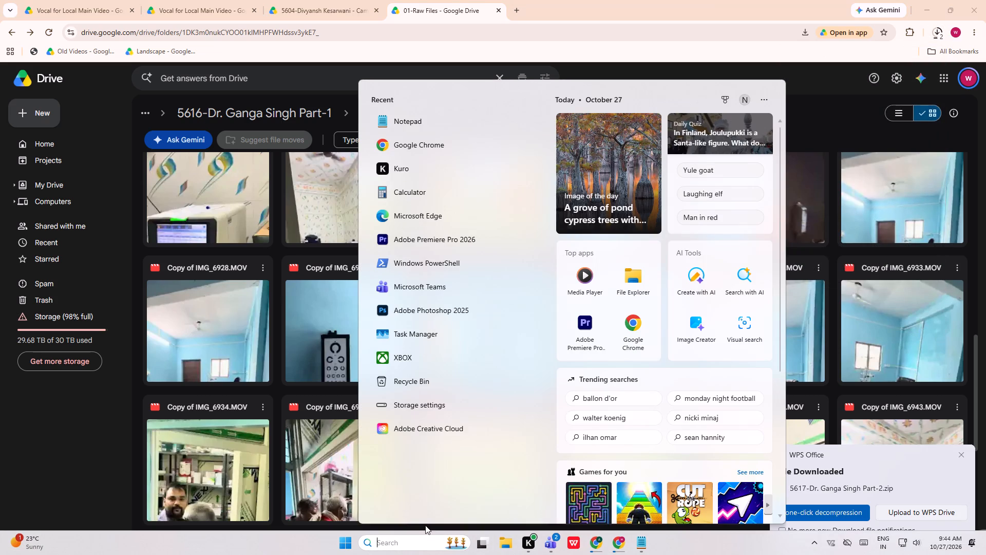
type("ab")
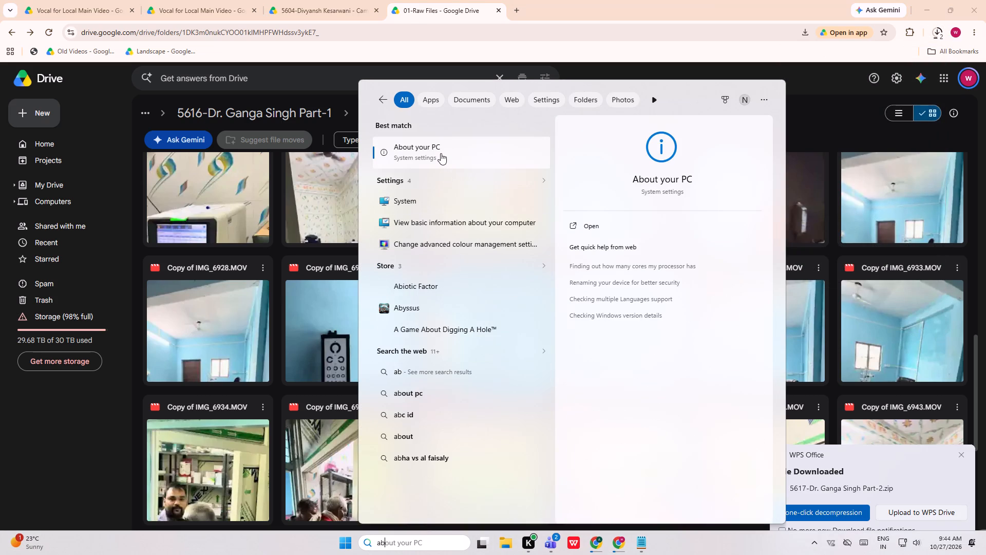
left_click(441, 153)
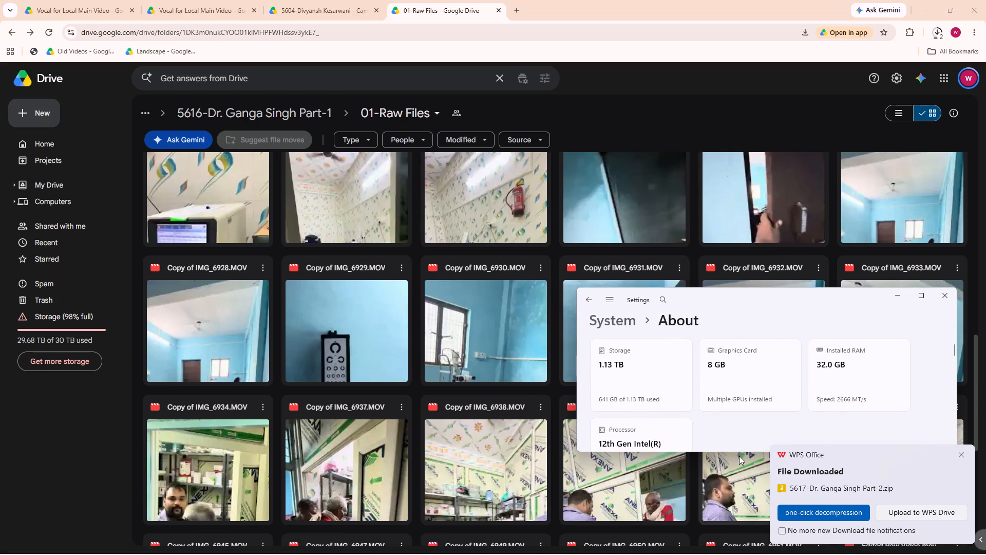
Enlarge the Settings window and examine the computer's hardware, device and Windows specifications on the System About page.
left_click_drag(739, 453, 748, 525)
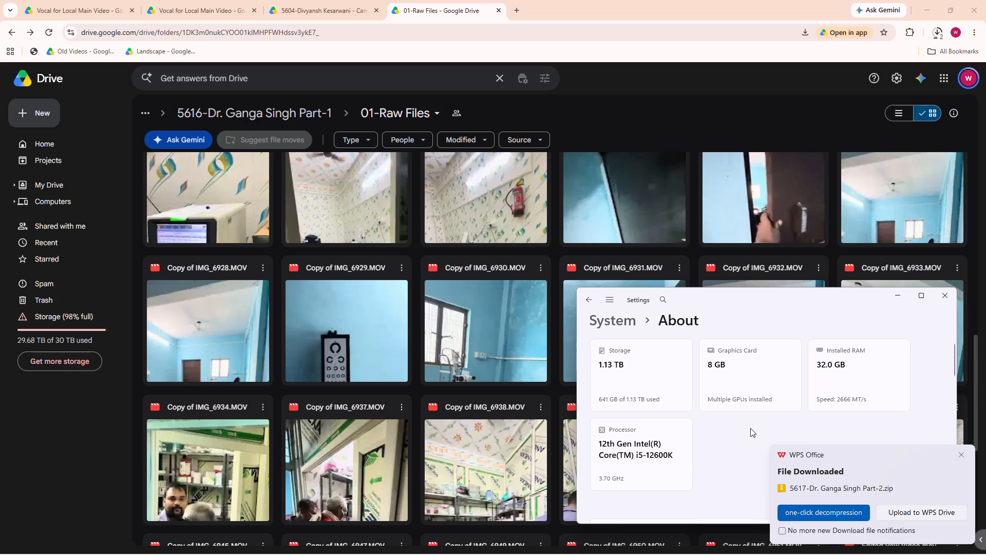
scroll(750, 427, "down", 1)
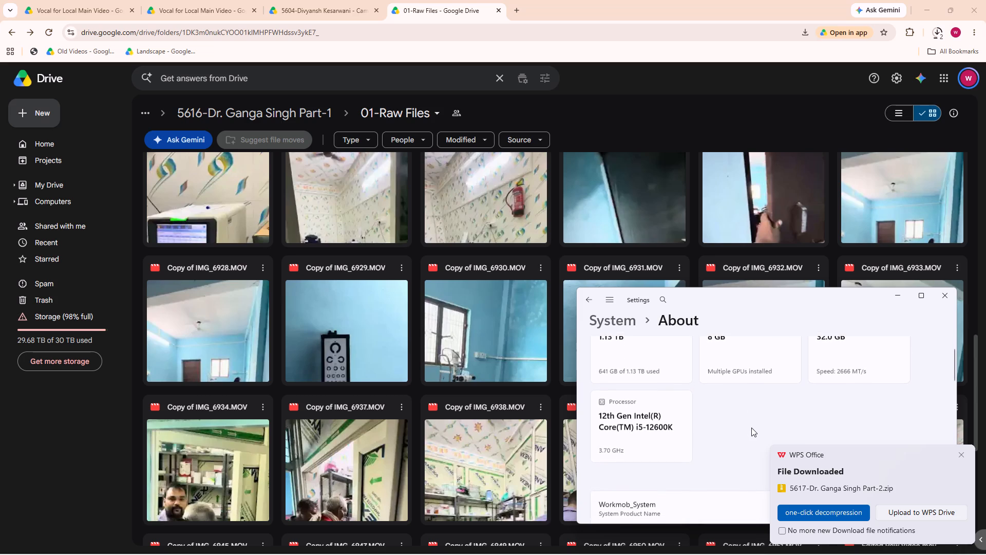
scroll(753, 428, "down", 4)
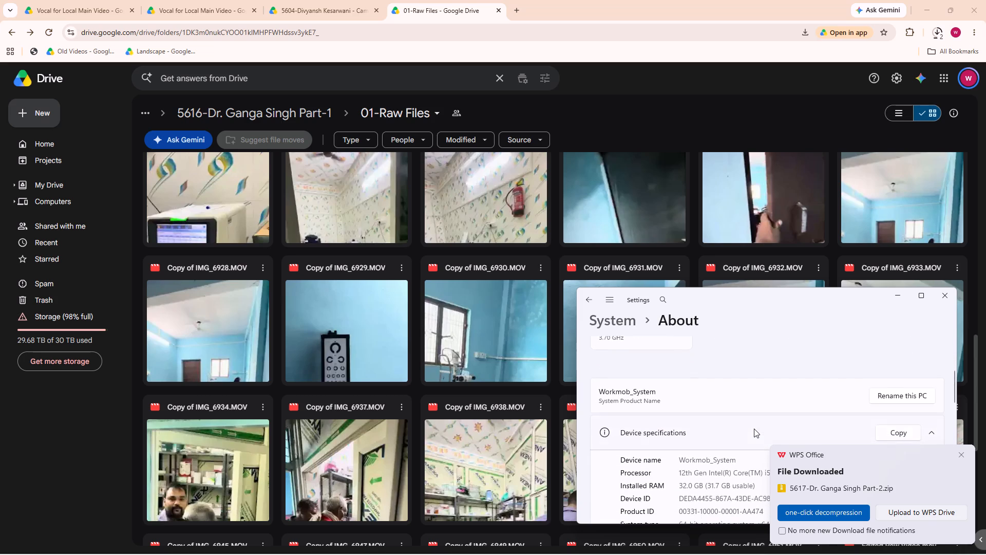
scroll(754, 429, "down", 2)
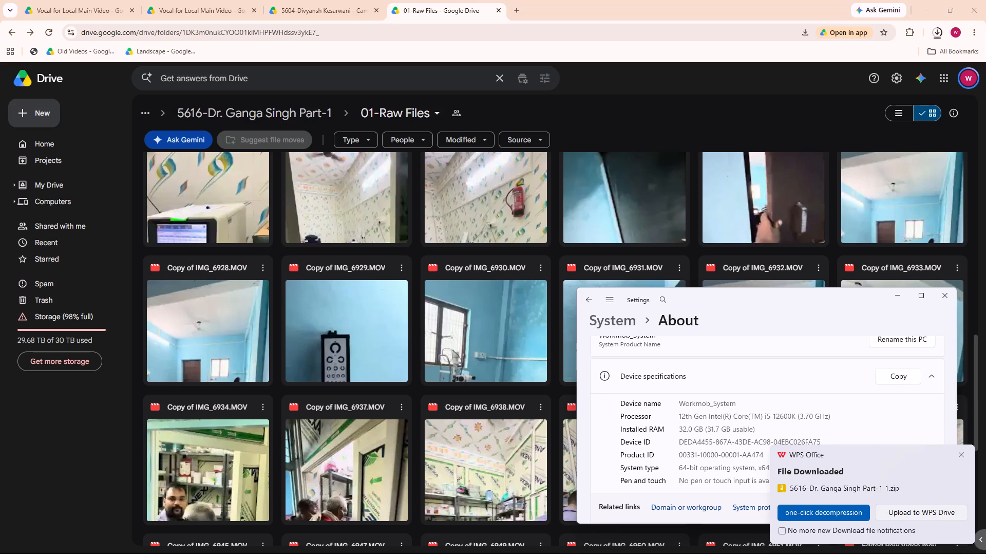
scroll(754, 429, "down", 3)
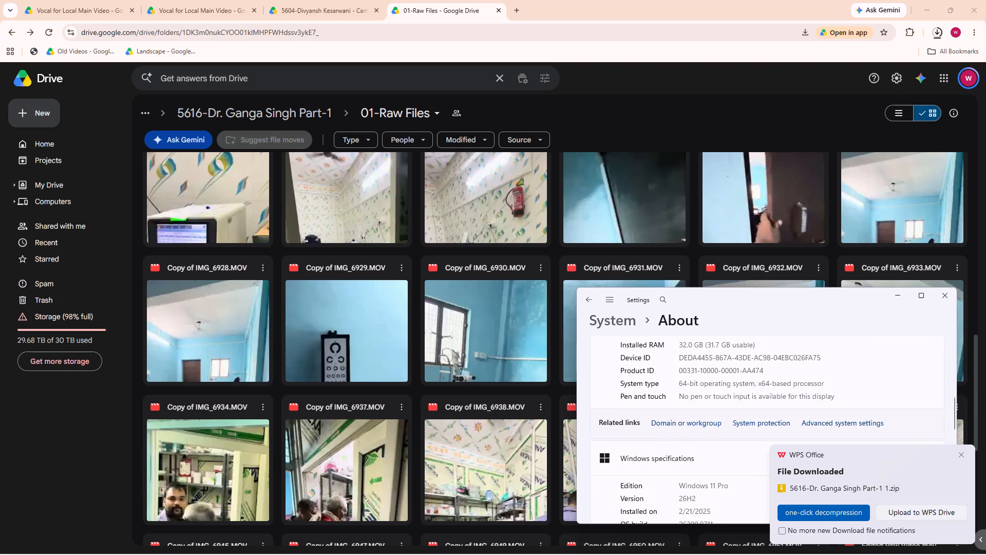
scroll(754, 429, "down", 3)
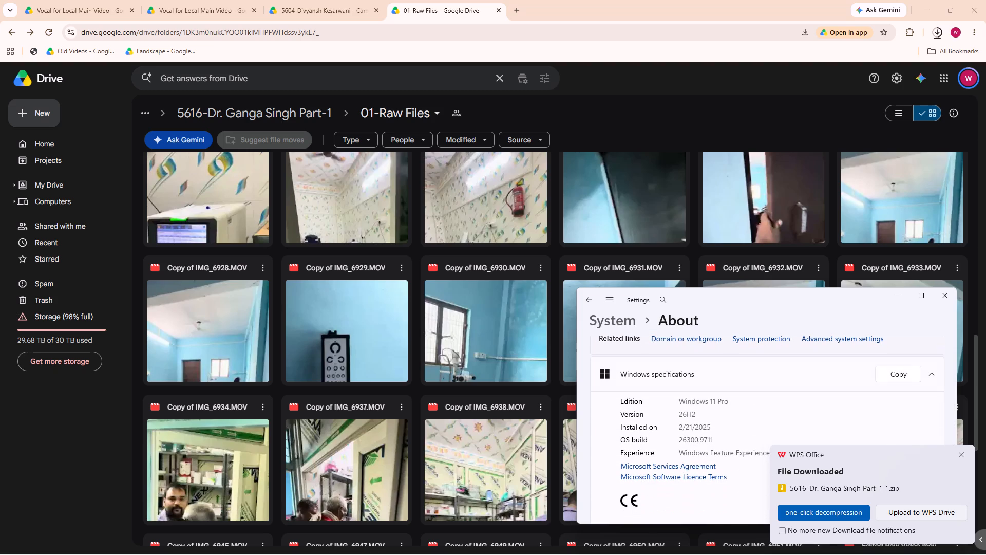
scroll(754, 429, "up", 1)
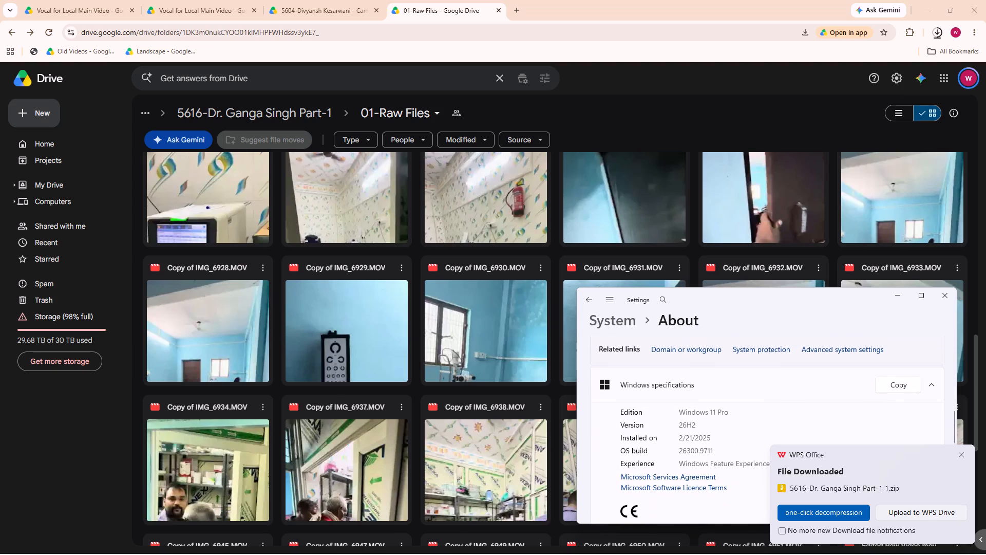
scroll(754, 429, "up", 4)
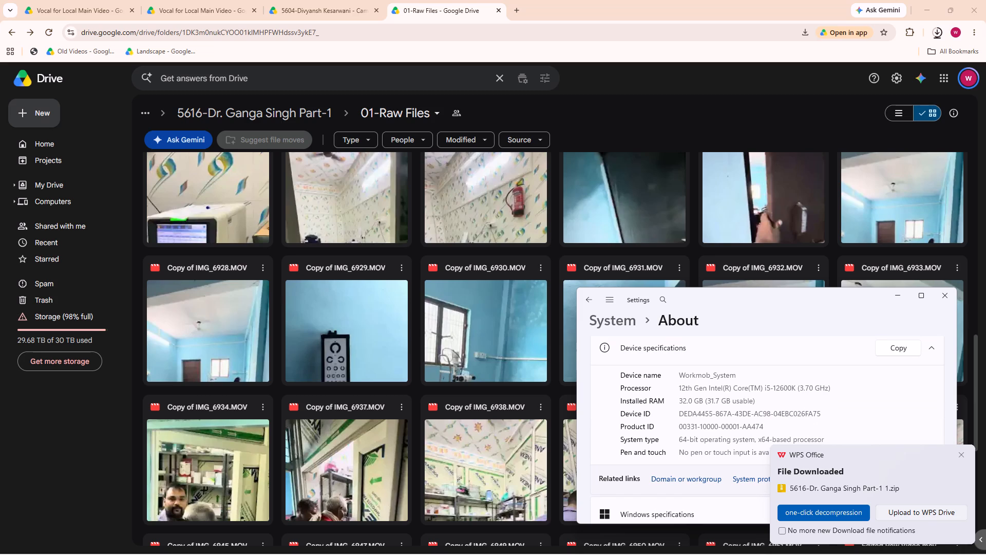
scroll(778, 409, "up", 4)
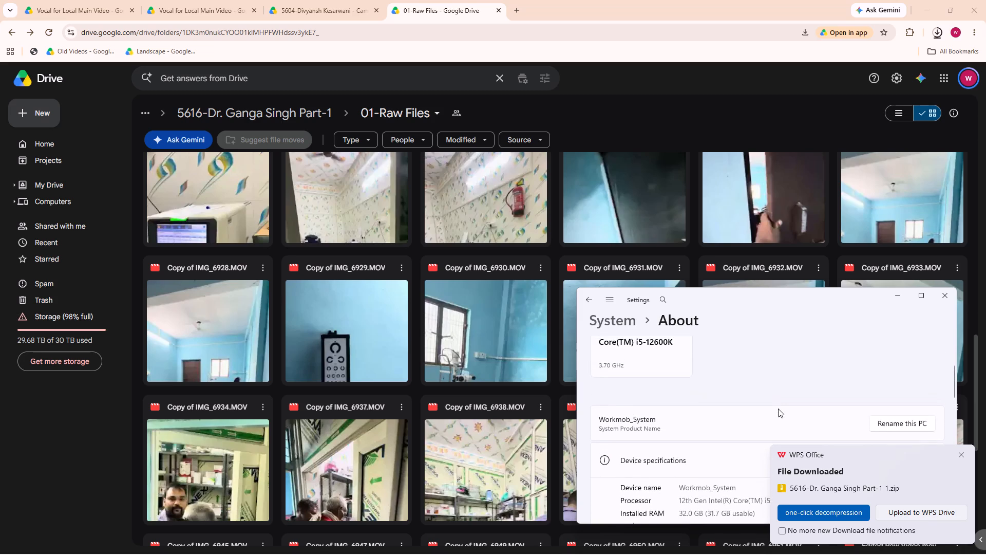
Review the storage, graphics card, installed RAM and processor details on the System About page.
scroll(778, 409, "up", 5)
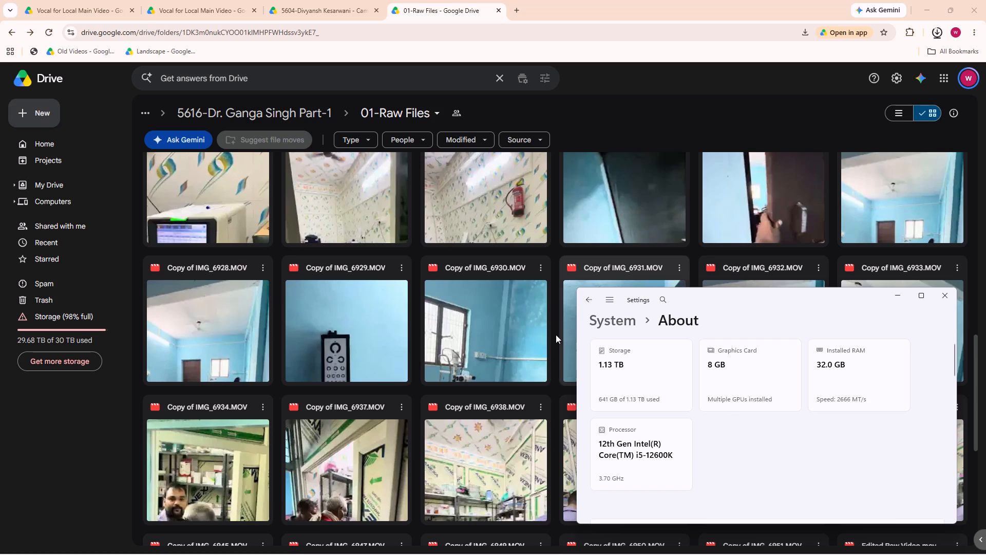
Switch back to the 5616 project's 01-Raw Files folder in Chrome and open the browser's download list.
left_click(501, 230)
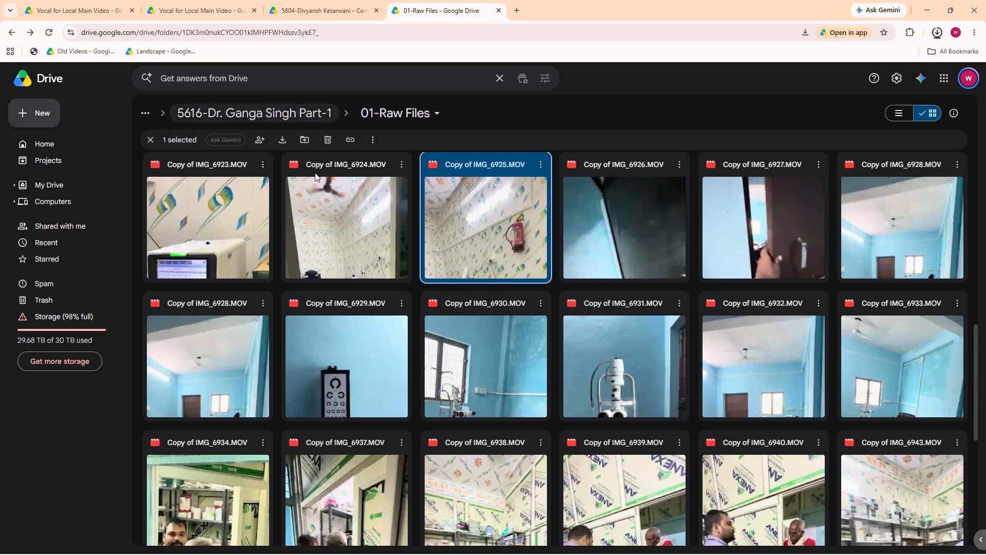
left_click(938, 34)
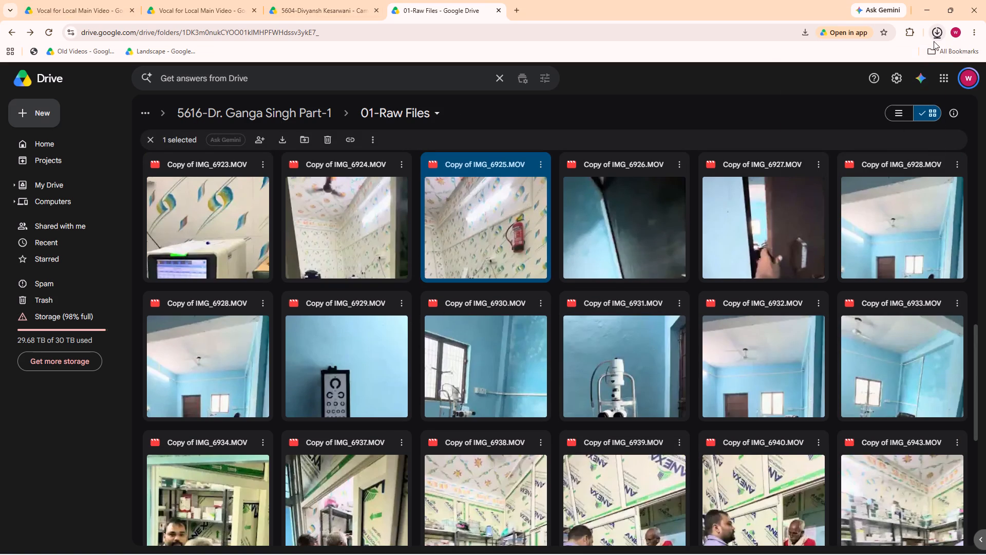
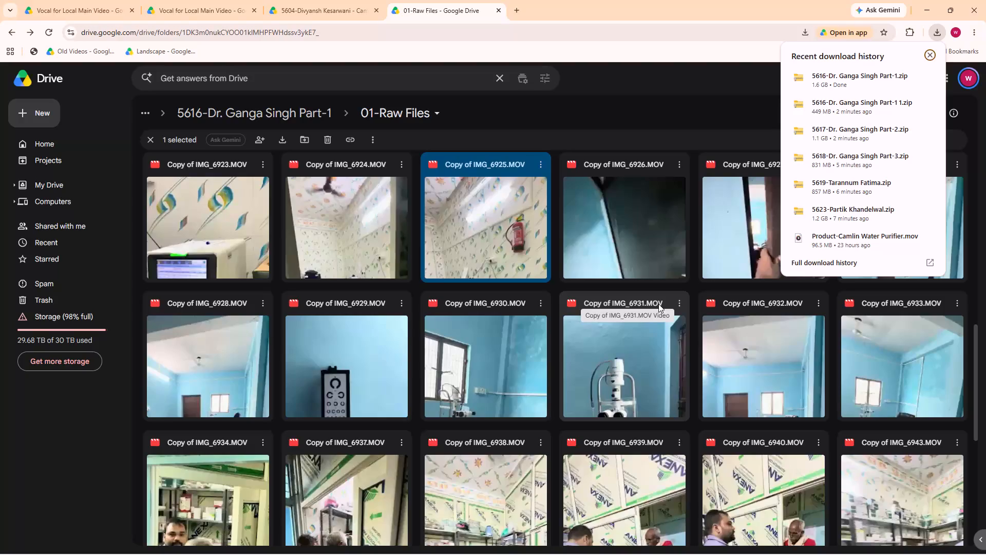
Dismiss the download history and minimize the Drive and Settings windows to return to the Video Editing Team sheet.
left_click(636, 112)
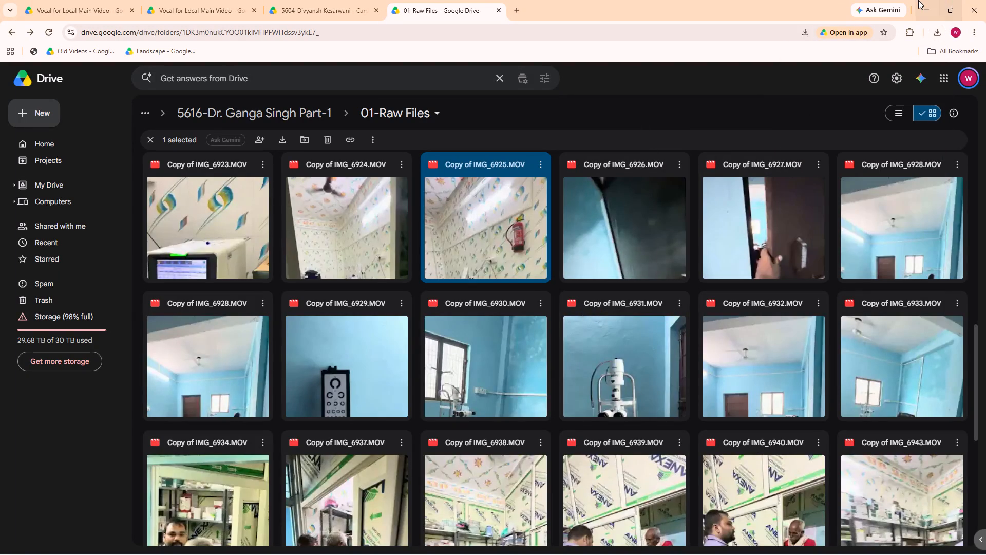
left_click(918, 0)
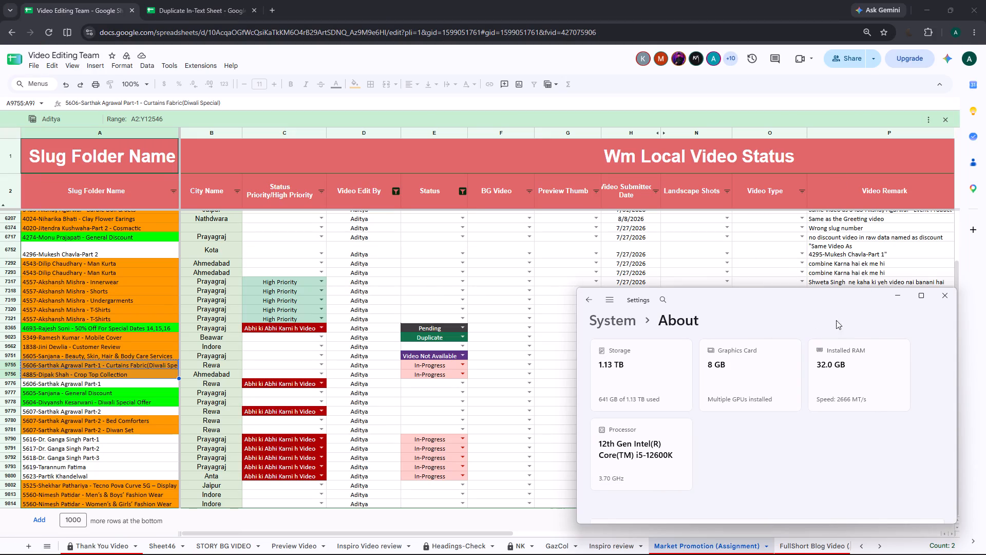
left_click(889, 298)
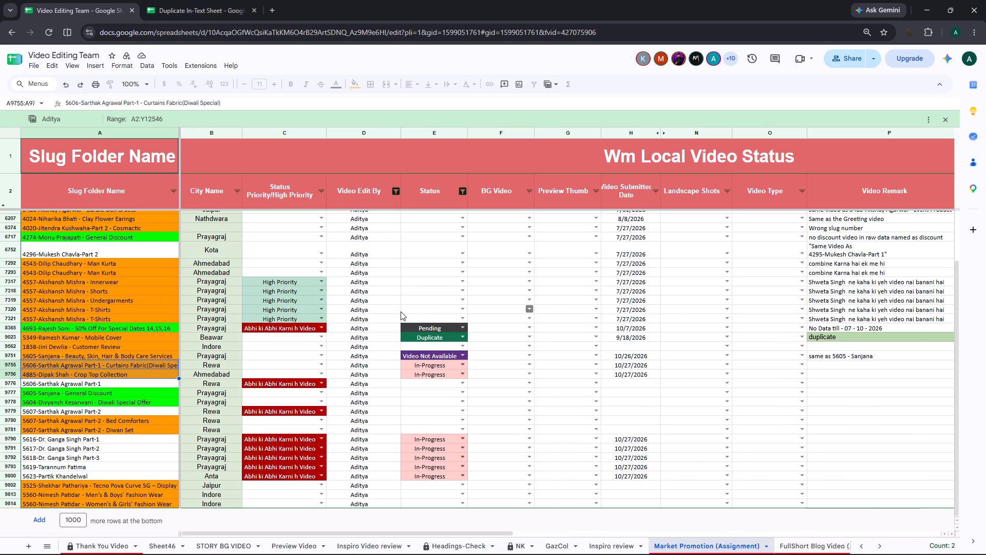
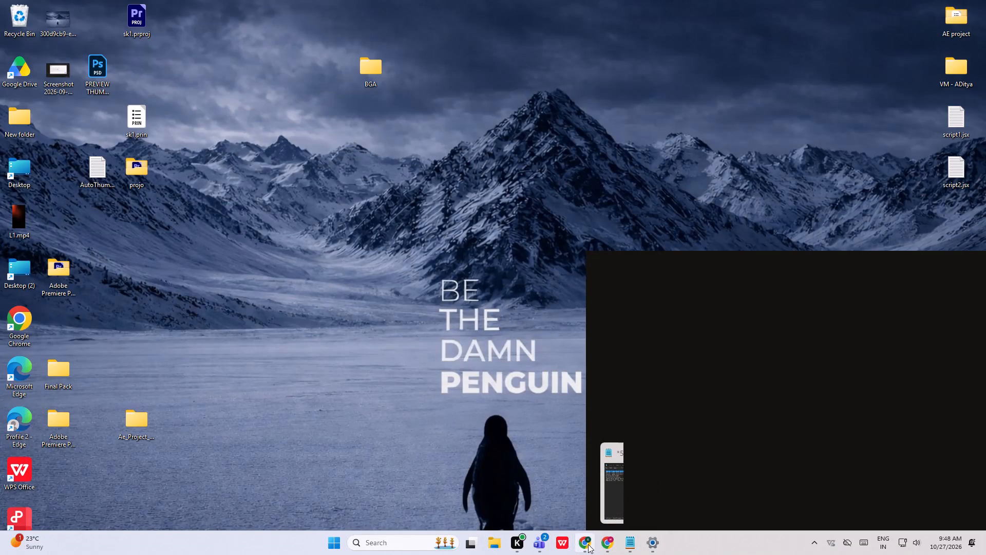
Review the assigned videos in the Video Editing Team sheet and the very high priority entries in the Duplicate In-Text Sheet.
left_click(588, 544)
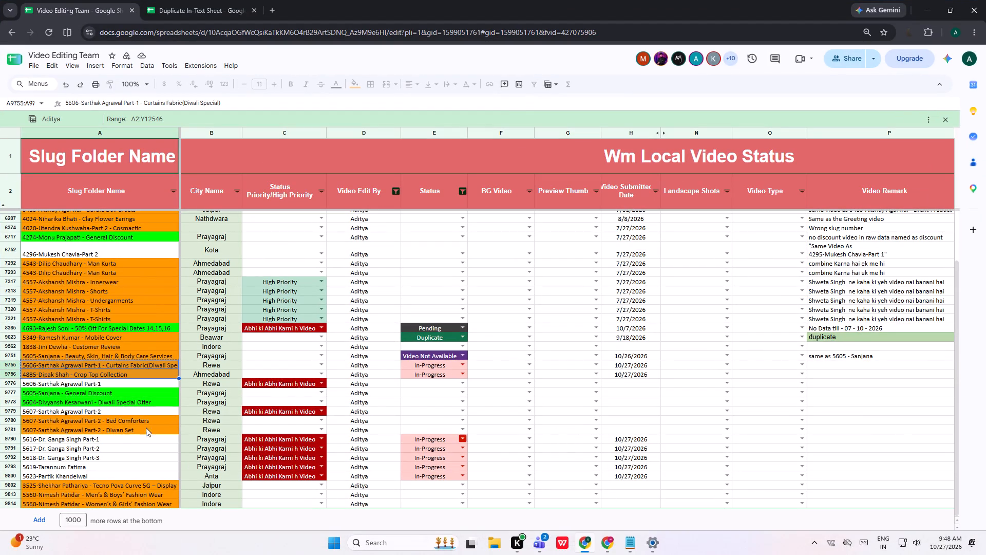
scroll(146, 403, "down", 4)
scroll(237, 379, "up", 1)
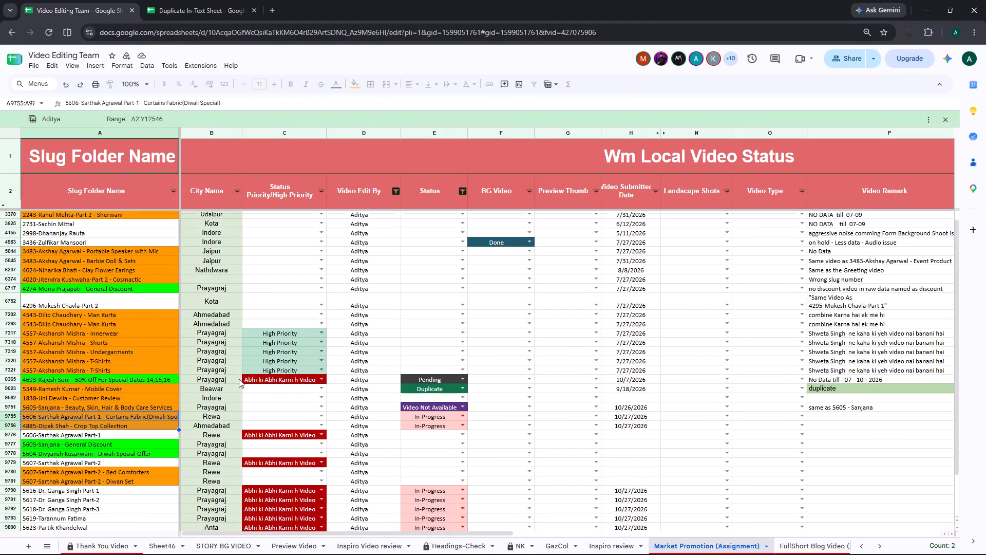
left_click(195, 0)
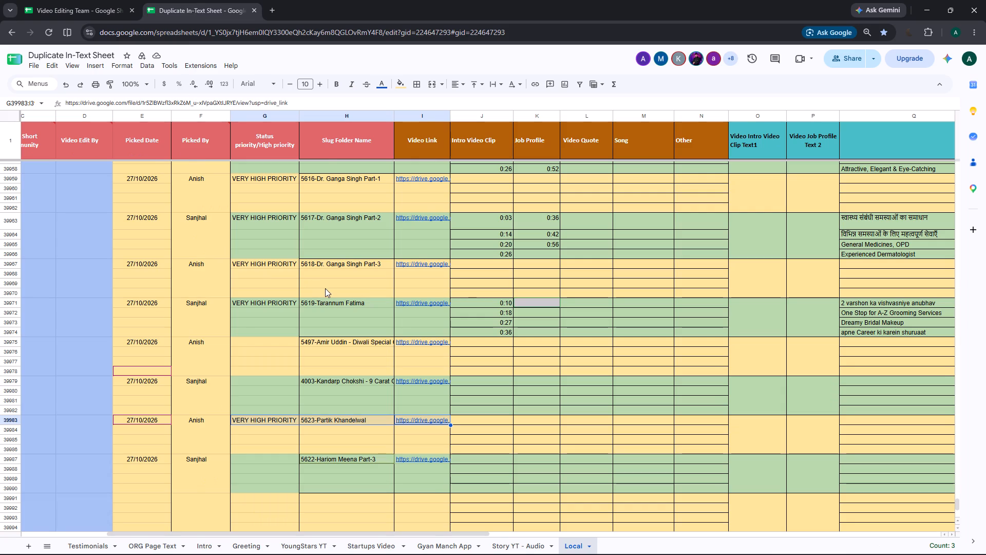
scroll(325, 288, "down", 1)
scroll(325, 288, "up", 1)
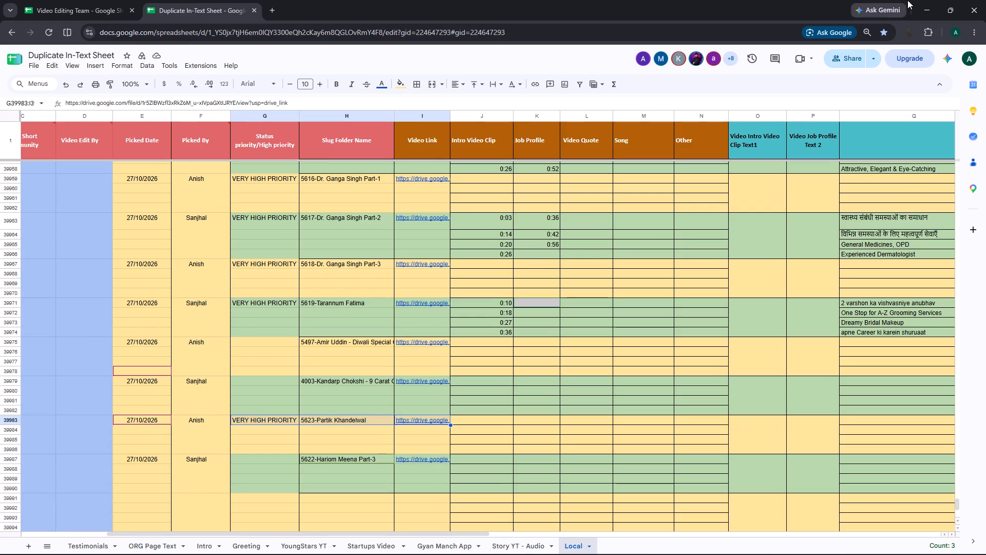
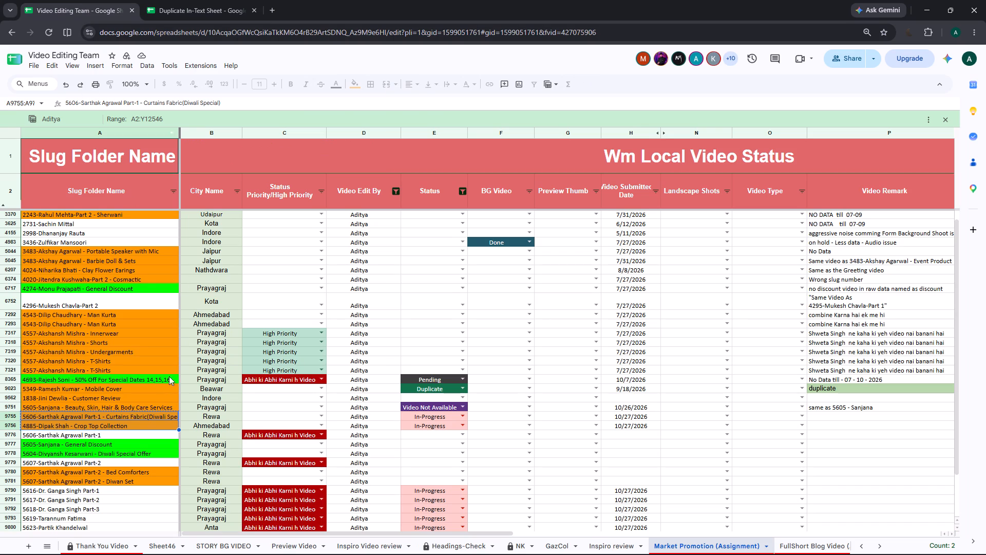
Compare the assigned rows 5616 to 5619 and 5623 in the Video Editing Team sheet with their entries in the Duplicate In-Text Sheet.
left_click(121, 435)
scroll(155, 435, "down", 2)
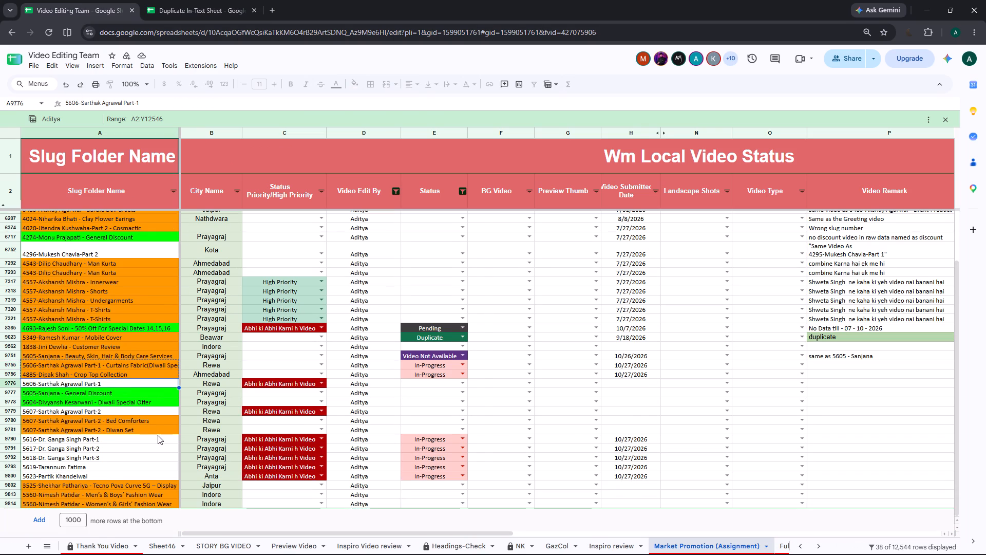
scroll(184, 423, "down", 2)
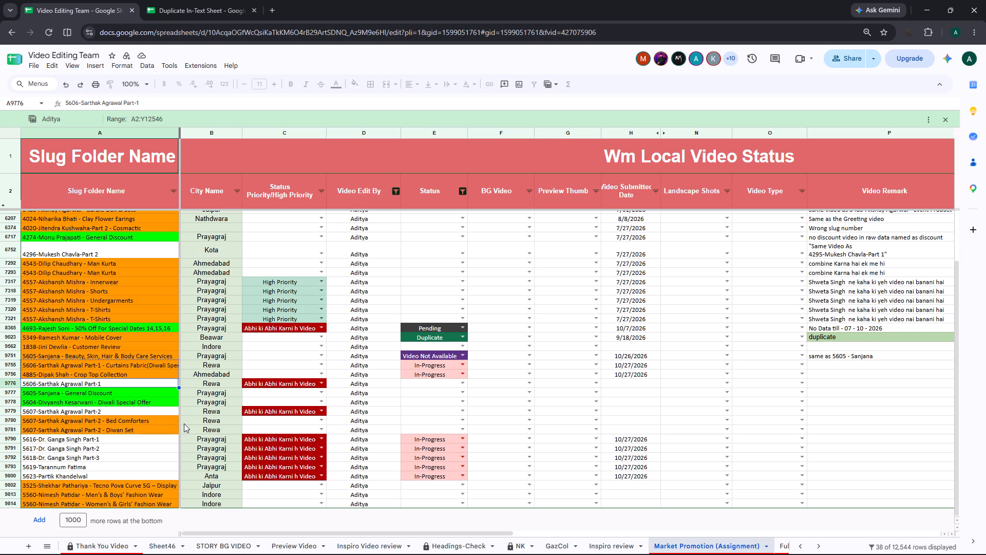
left_click(188, 0)
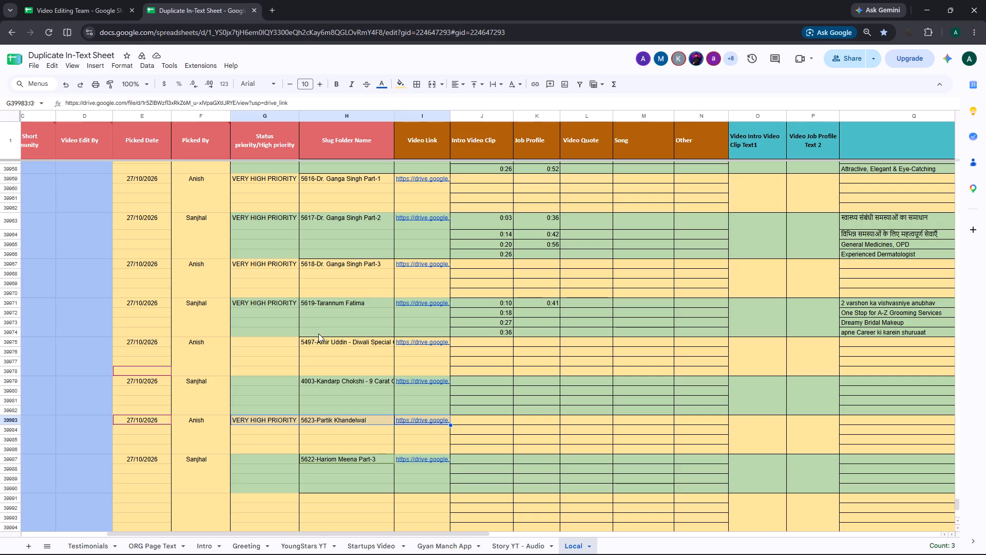
left_click(68, 3)
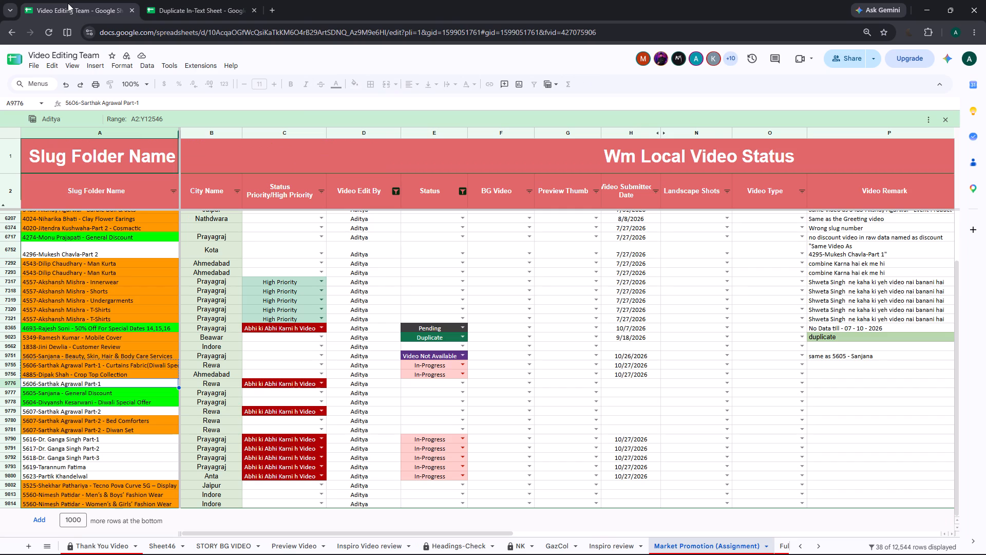
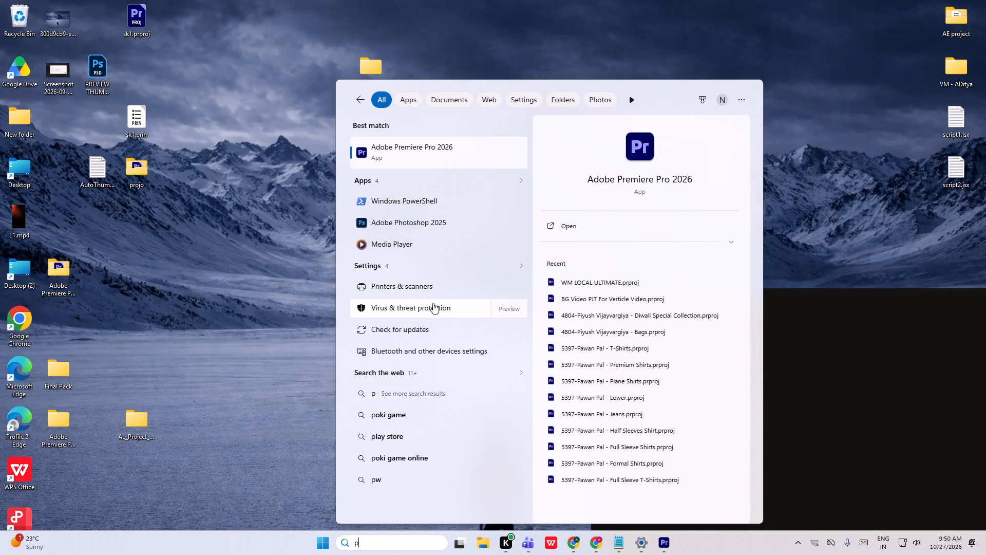
Open Windows PowerShell and run the copied script that creates the client project folders, renames the Premiere projects and extracts the matching ZIPs.
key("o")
left_click(418, 158)
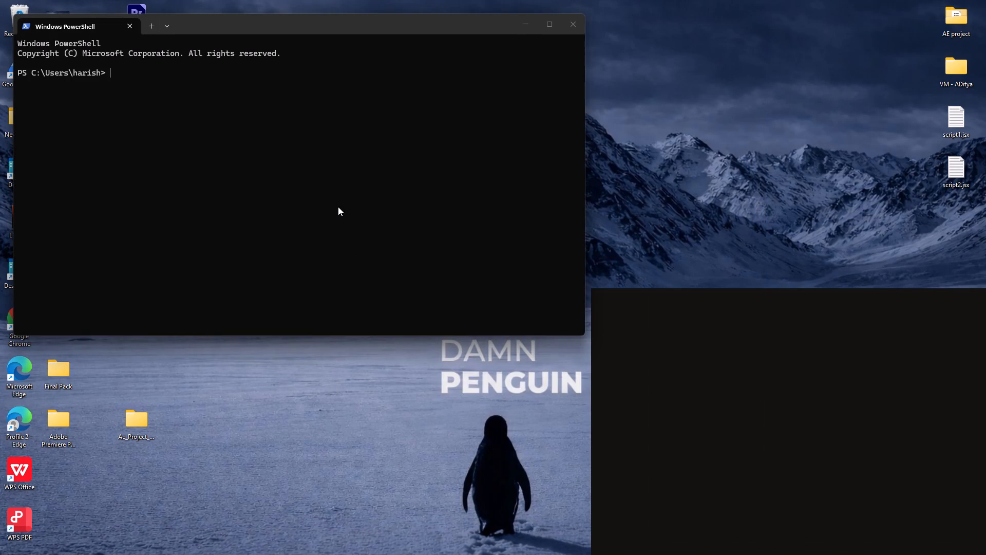
key("ctrl+v")
left_click(244, 252)
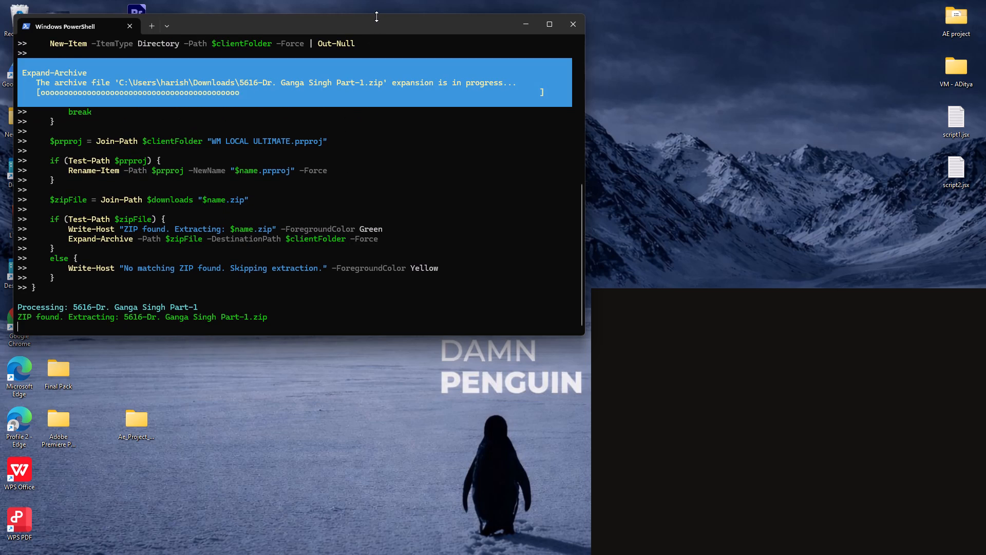
left_click_drag(376, 25, 645, 138)
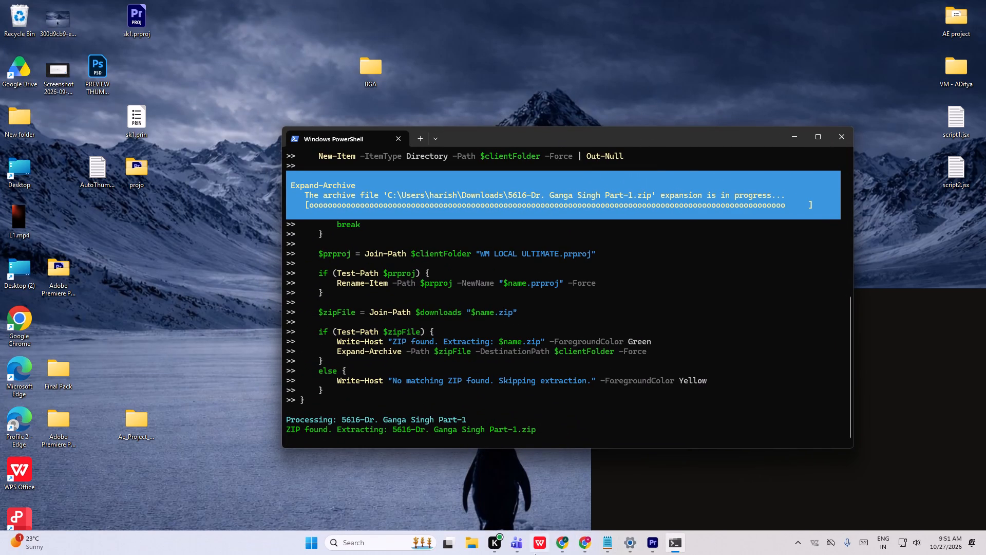
In the Downloads folder, start extracting all files from the 5616 archive ending in Part-1 1.
left_click(474, 536)
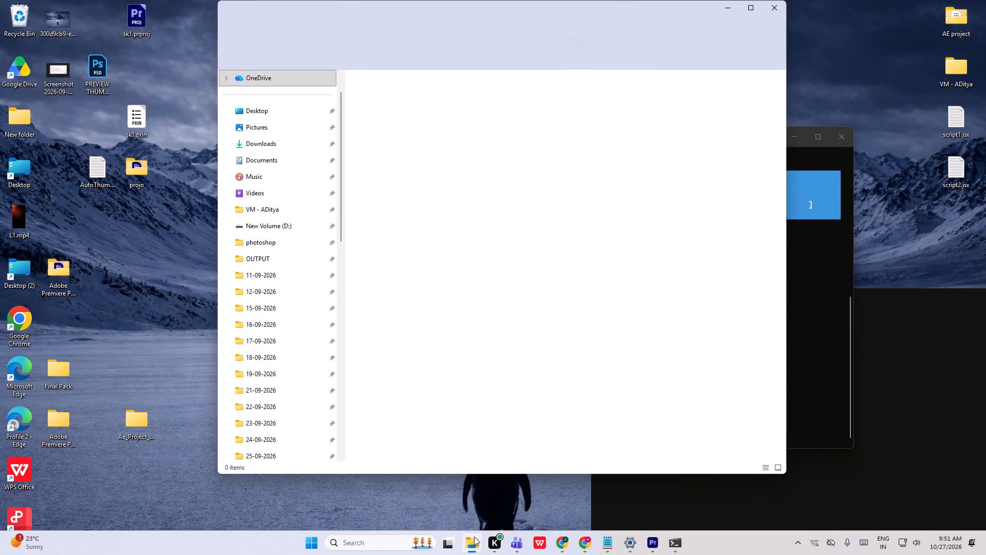
left_click(278, 147)
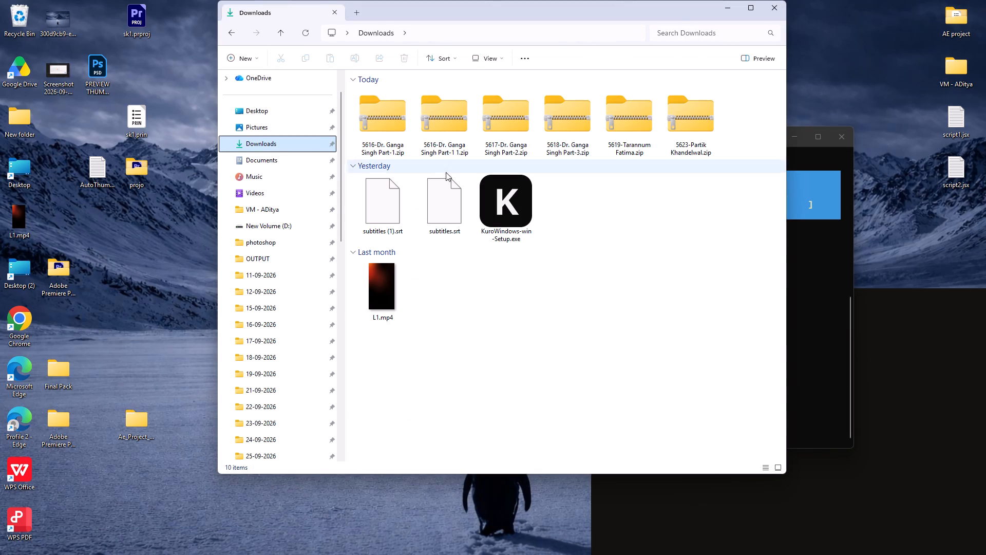
left_click(446, 146)
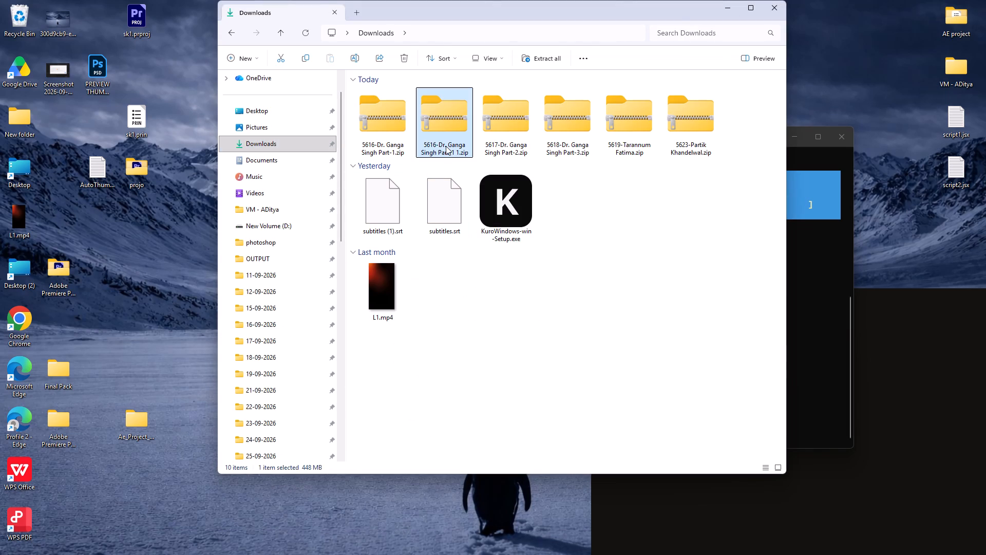
right_click(446, 145)
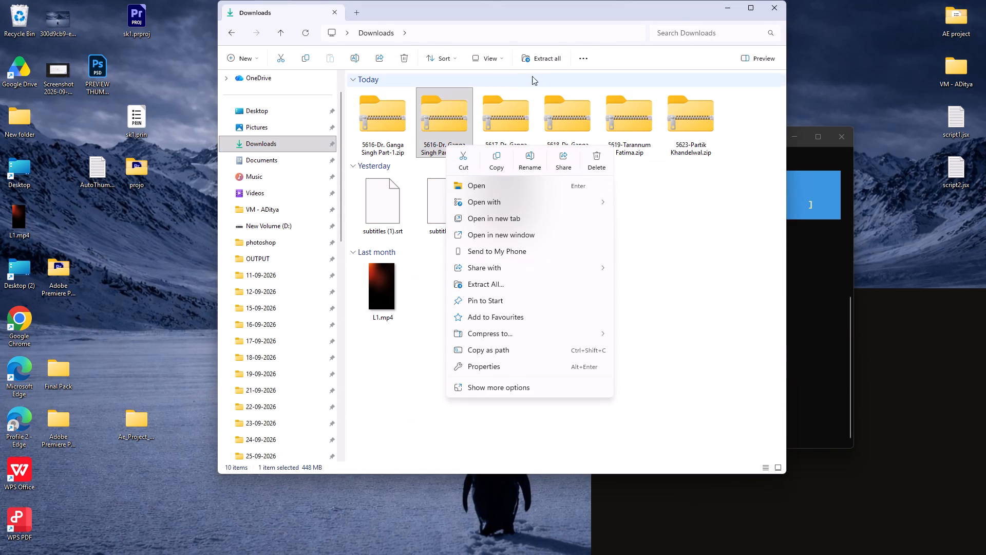
left_click(534, 59)
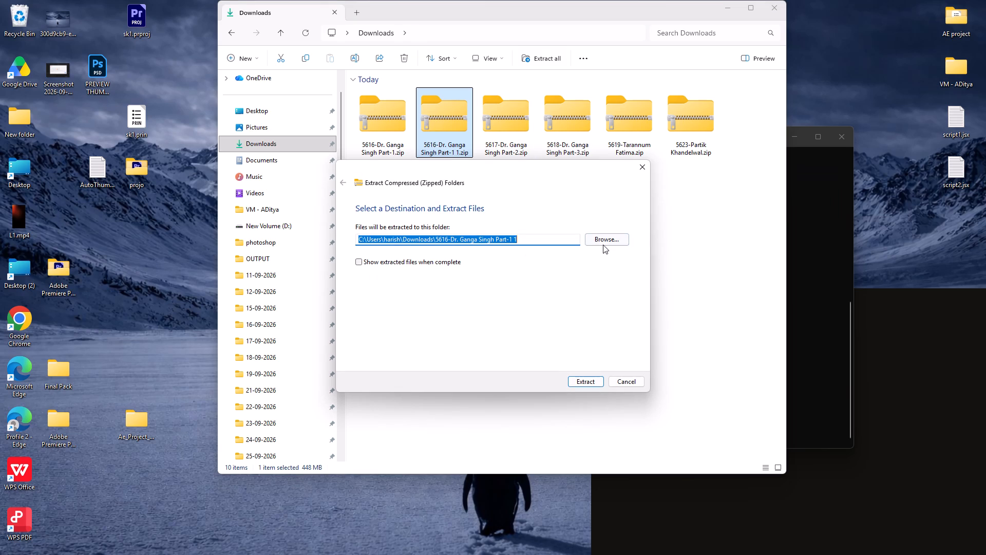
Extract the 5616 "Part-1 1" ZIP into the existing 5616 Part-1 folder under D:\WORKMOB - A\WORKMOB MAIN\27-10-2026.
left_click(602, 240)
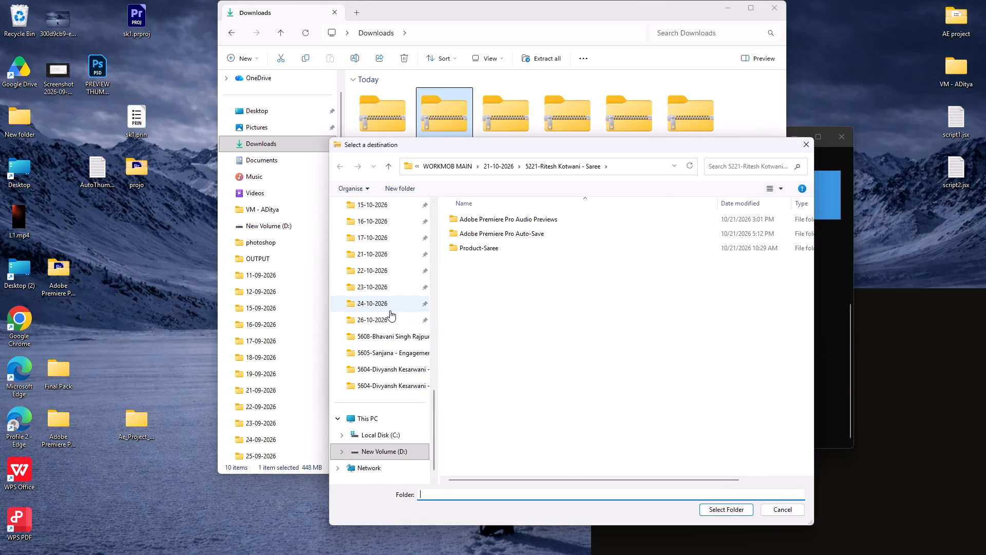
left_click(390, 310)
left_click(558, 168)
scroll(514, 336, "down", 9)
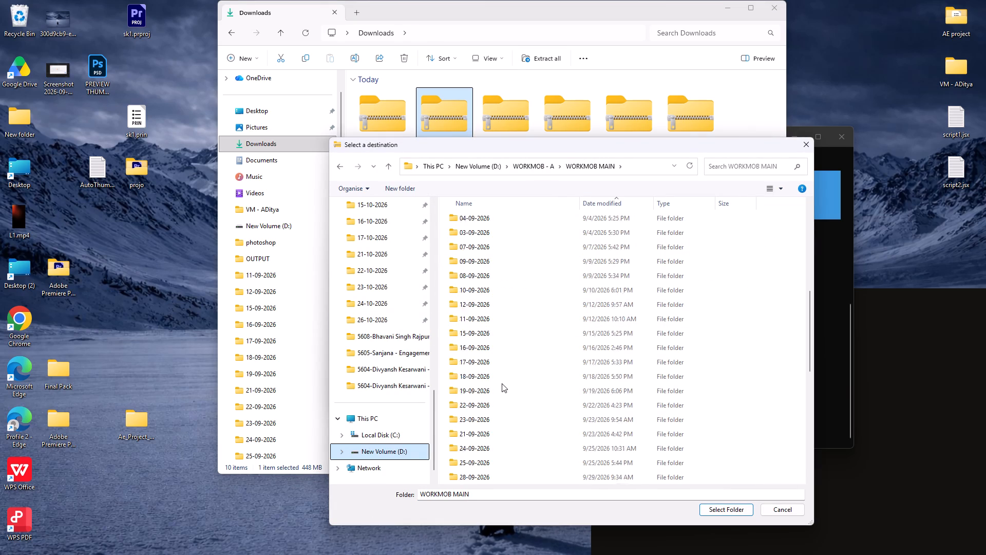
scroll(502, 383, "down", 10)
double_click(489, 475)
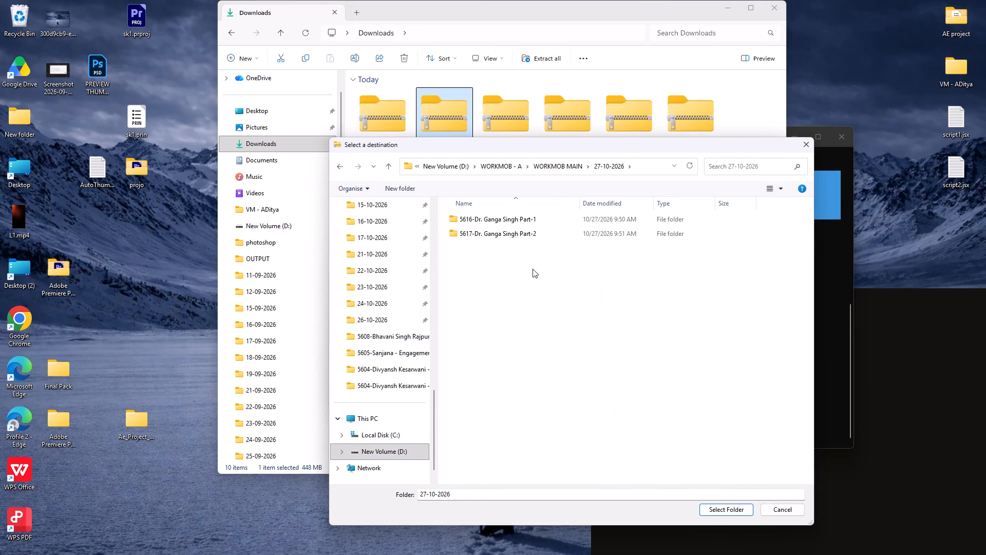
double_click(510, 222)
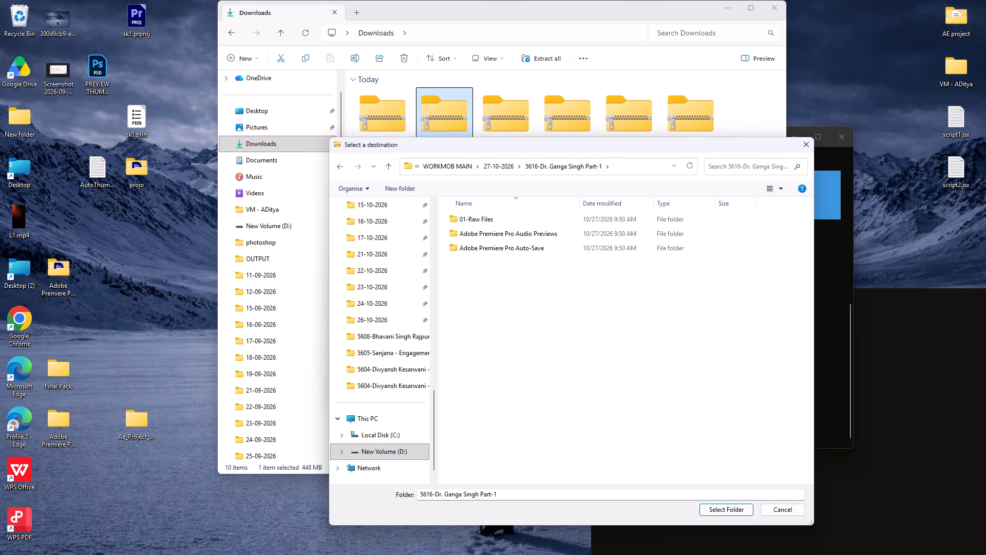
left_click(732, 506)
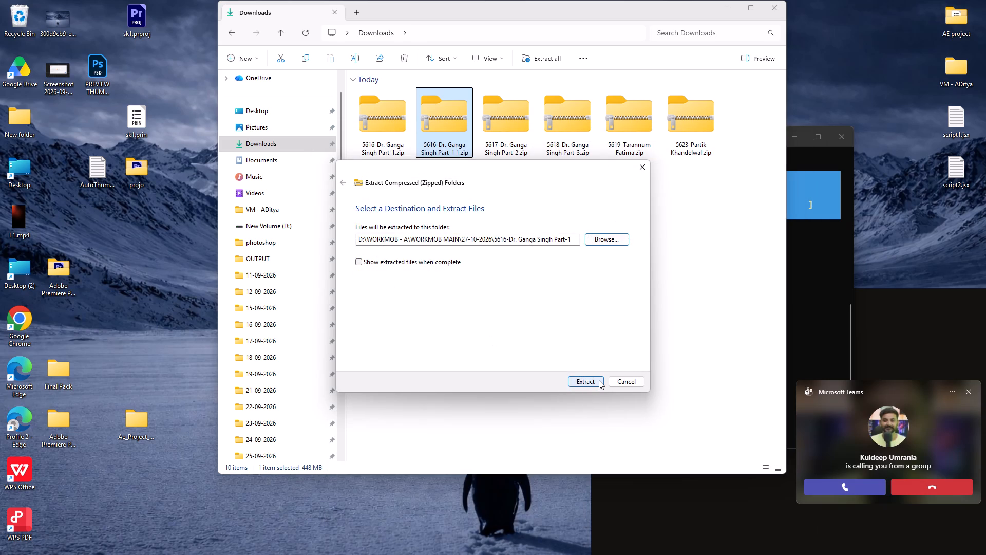
left_click(599, 380)
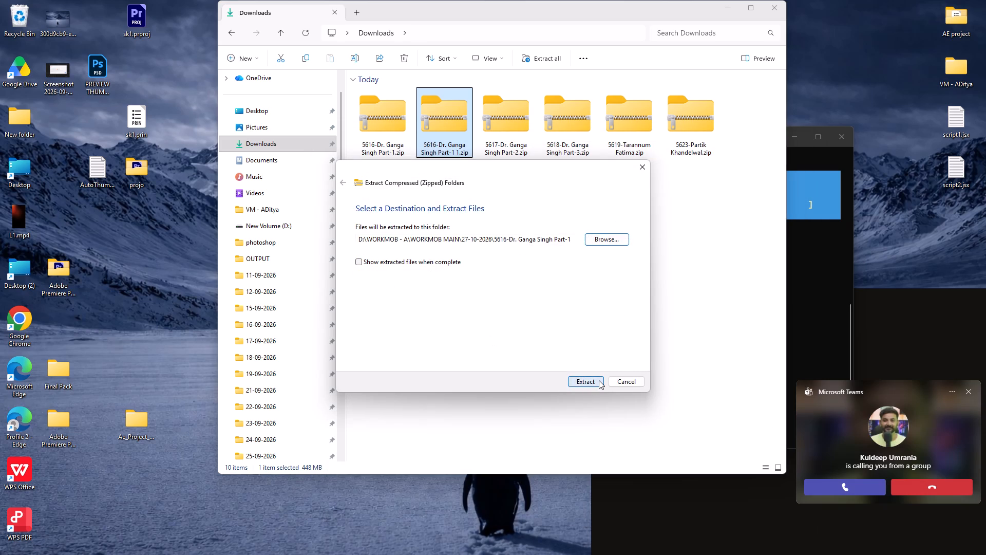